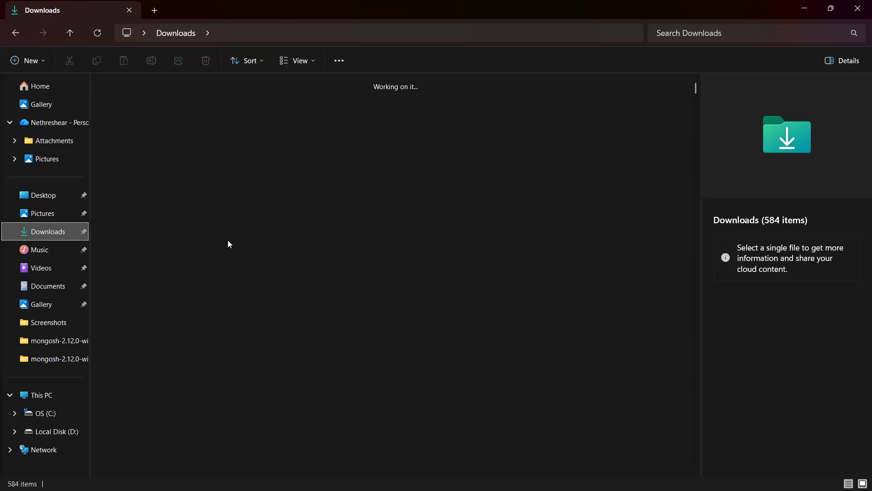
Open the Adv DBMS Lab Report - 6 document from the Downloads folder in Word.
{"action": "double_click", "coordinate": [231, 131]}
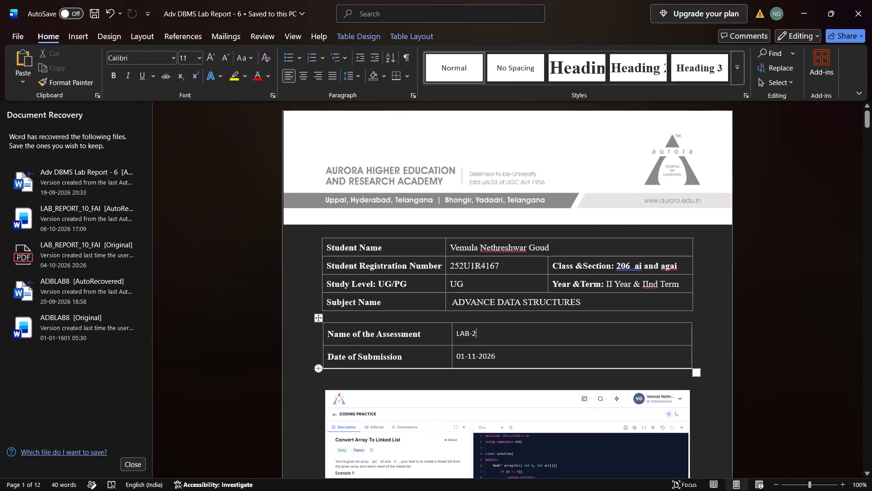
Delete all the coding-practice screenshots below the assessment table, through the end of the document, keeping the header and both tables.
{"action": "left_click", "coordinate": [318, 377]}
{"action": "left_click_drag", "start_coordinate": [320, 387], "coordinate": [434, 490]}
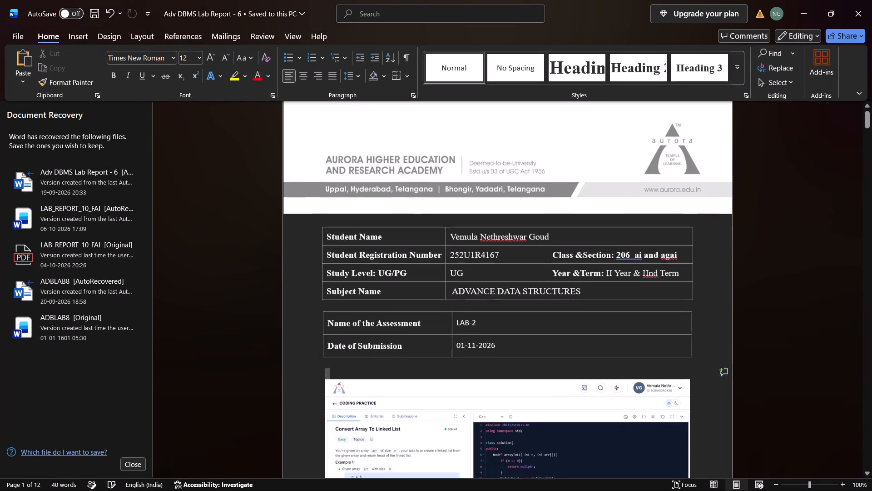
{"action": "left_click_drag", "start_coordinate": [434, 490], "coordinate": [436, 490]}
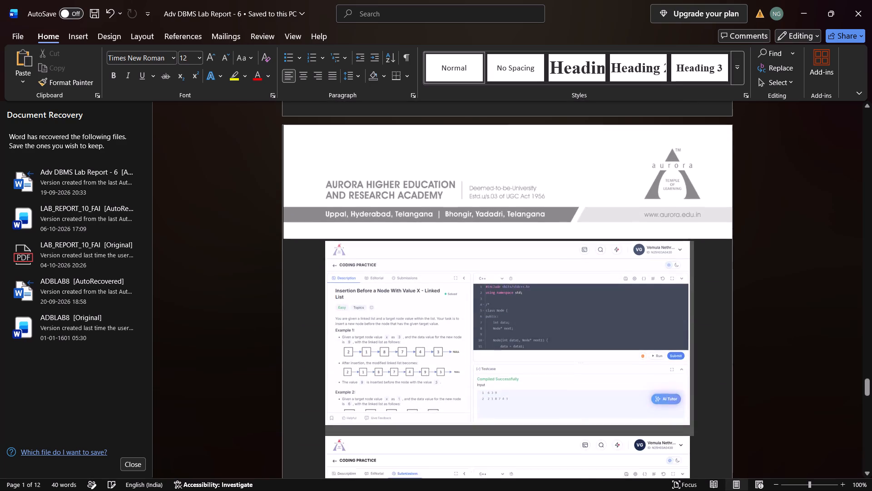
{"action": "left_click_drag", "start_coordinate": [436, 490], "coordinate": [436, 490]}
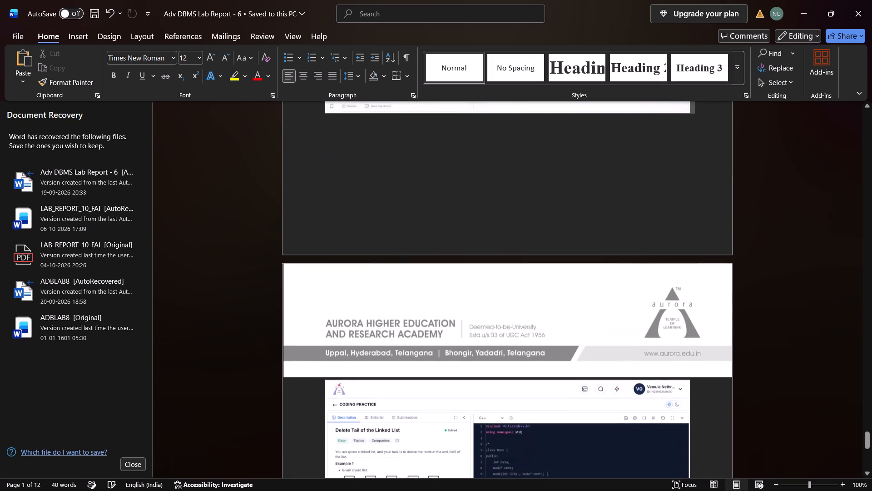
{"action": "left_click_drag", "start_coordinate": [436, 490], "coordinate": [431, 490]}
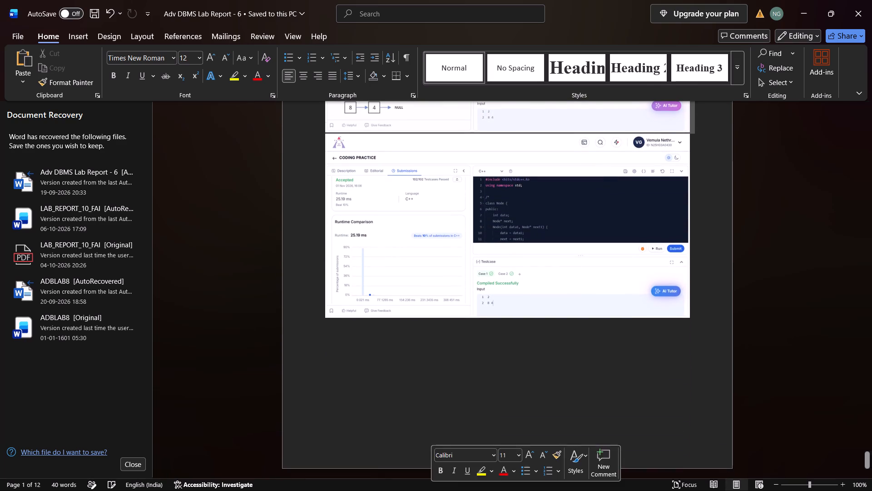
{"action": "key", "text": "BackSpace"}
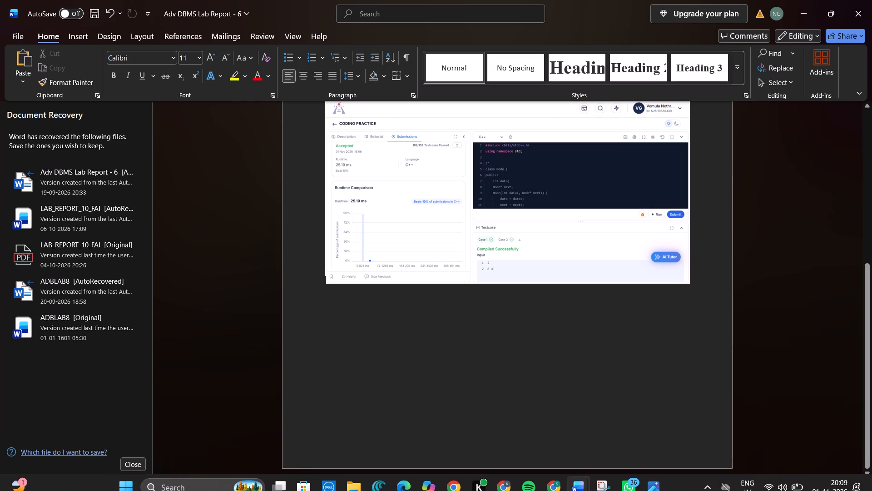
{"action": "left_click", "coordinate": [423, 271]}
{"action": "key", "text": "BackSpace"}
{"action": "scroll", "coordinate": [423, 271], "scroll_direction": "up", "scroll_amount": 5}
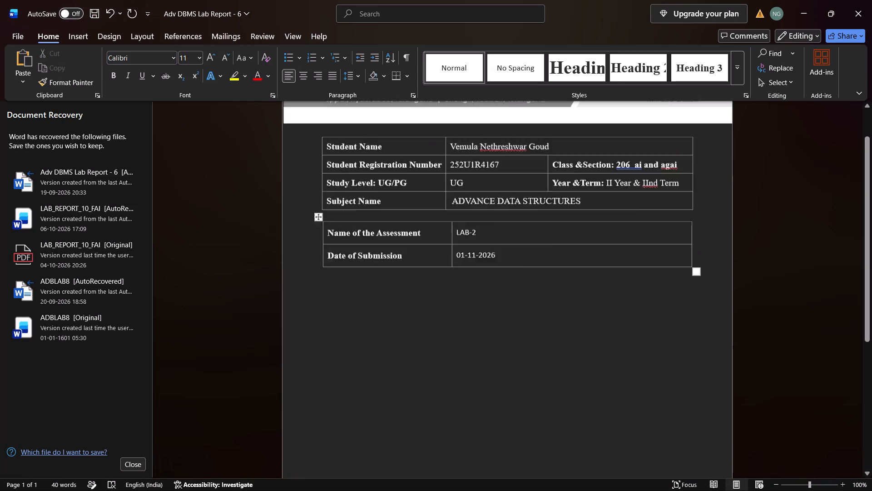
{"action": "scroll", "coordinate": [423, 271], "scroll_direction": "down", "scroll_amount": 1}
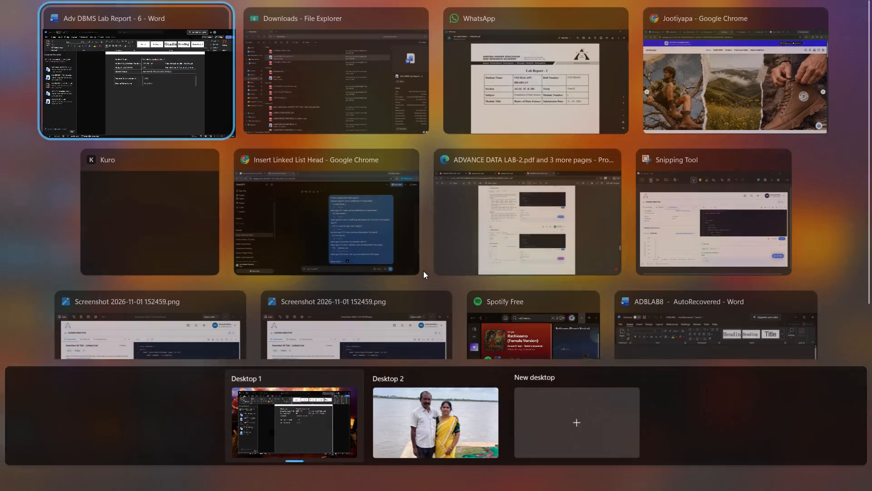
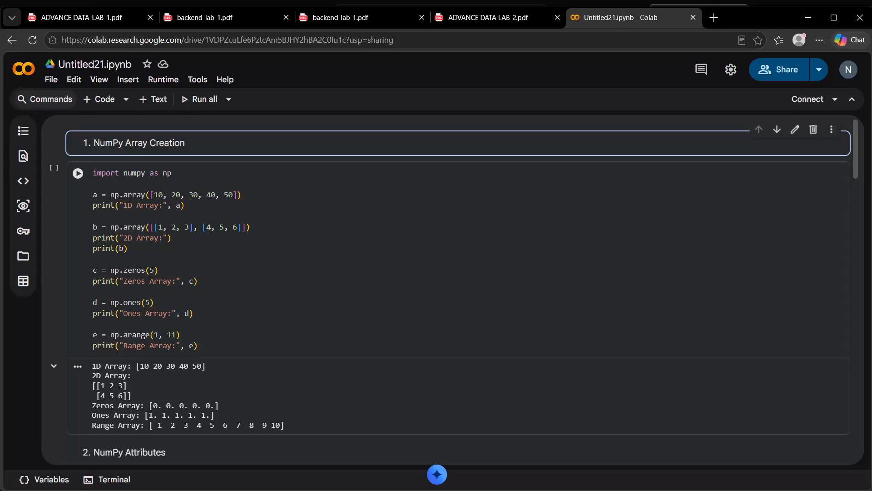
Check the ADVANCE DATA LAB-2 PDF in Edge and return to the Untitled21.ipynb Colab notebook.
{"action": "left_click", "coordinate": [467, 20]}
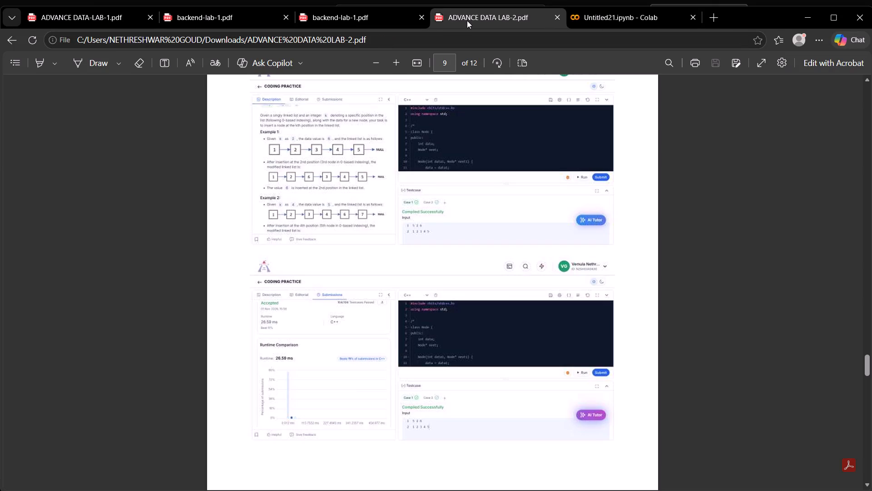
{"action": "left_click", "coordinate": [624, 17]}
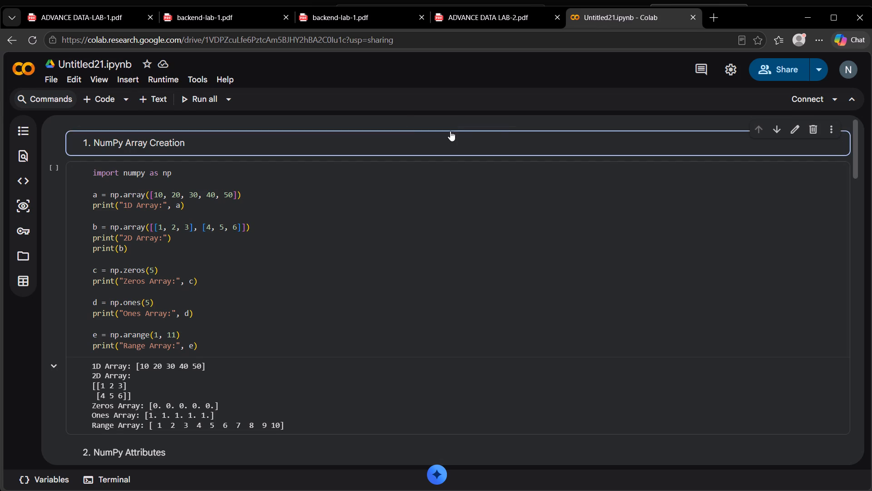
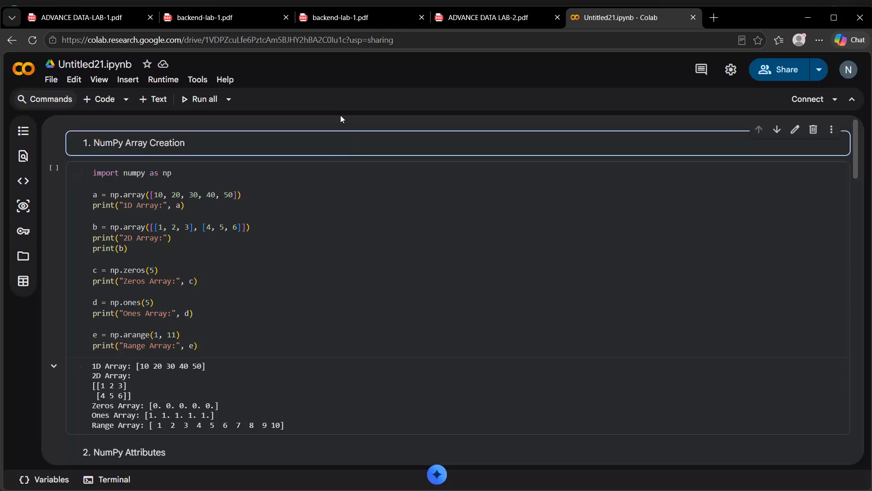
Refresh the notebook, then capture and copy a rectangular screenshot of the page showing the NumPy Array Creation code, its output and the account tooltip.
{"action": "right_click", "coordinate": [340, 115]}
{"action": "left_click", "coordinate": [367, 143]}
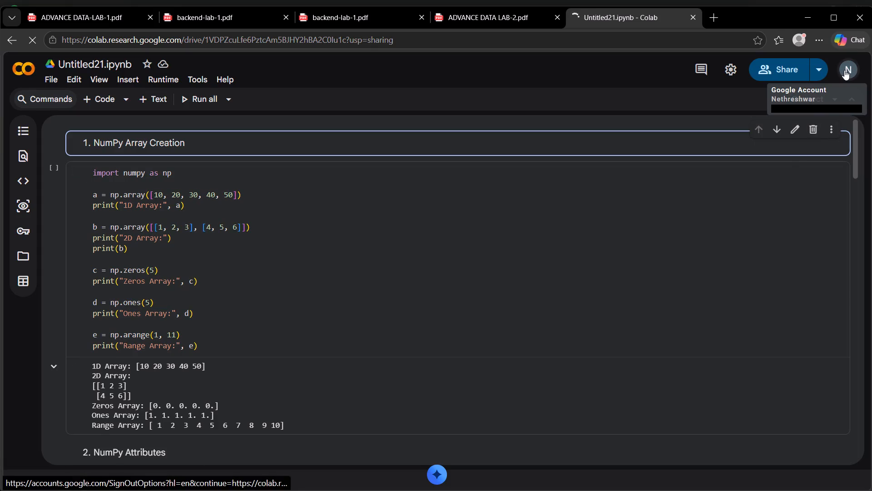
{"action": "key", "text": "Print"}
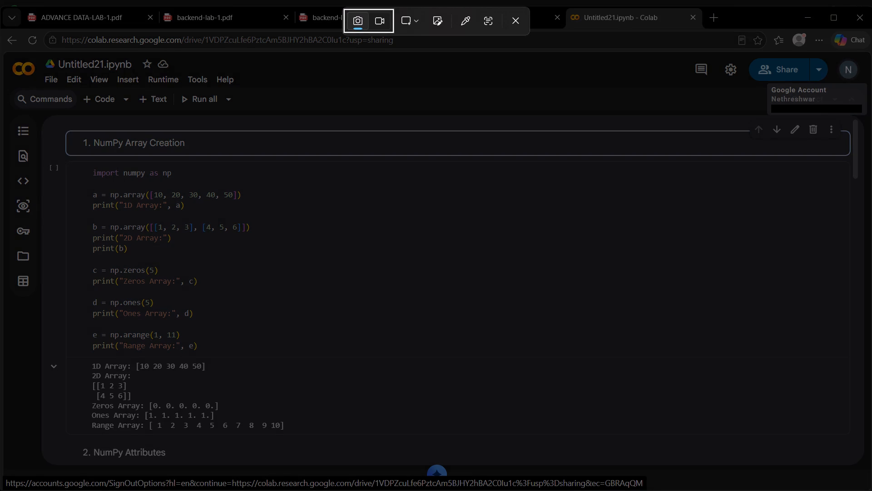
{"action": "left_click", "coordinate": [0, 29]}
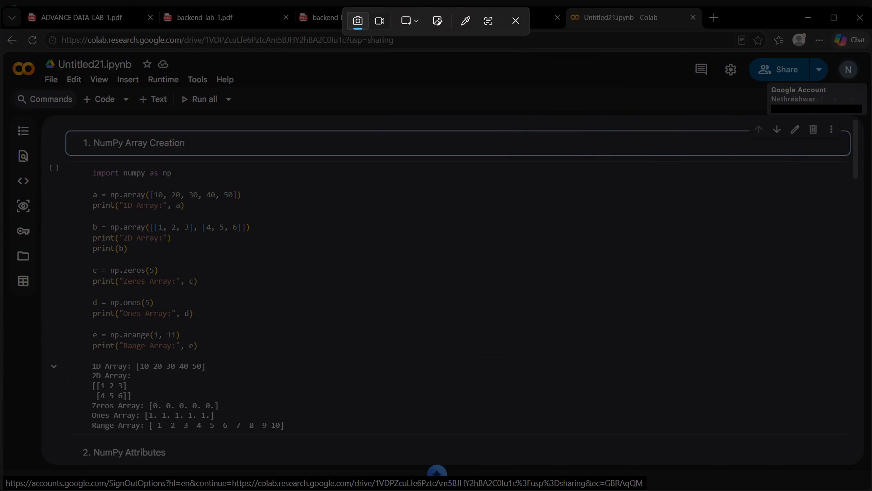
{"action": "left_click_drag", "start_coordinate": [6, 51], "coordinate": [871, 490]}
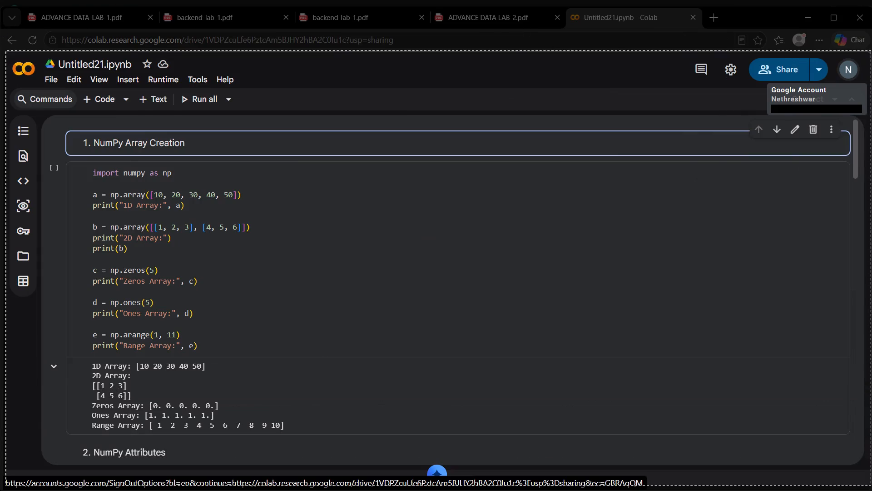
{"action": "left_click_drag", "start_coordinate": [871, 490], "coordinate": [869, 490]}
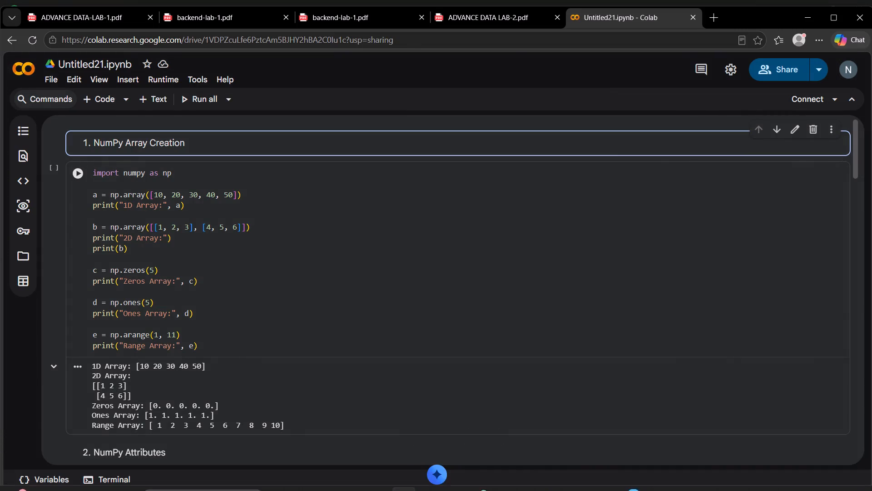
{"action": "left_click", "coordinate": [726, 322]}
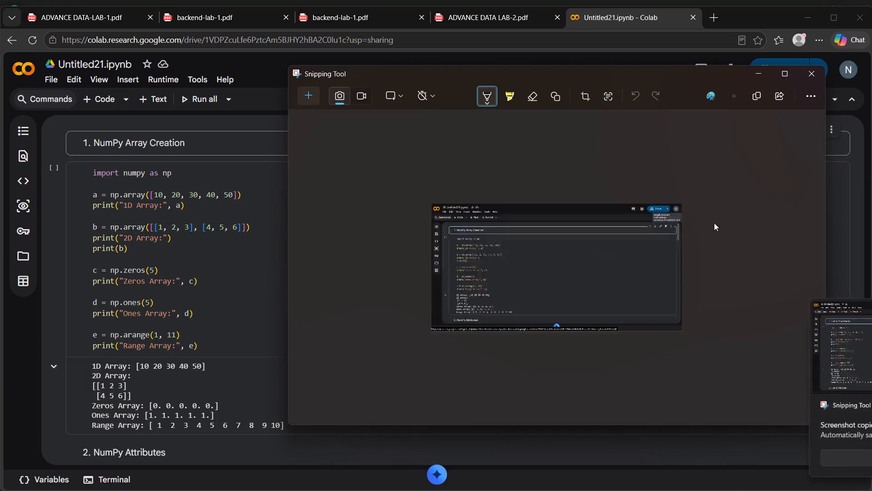
{"action": "key", "text": "ctrl+c"}
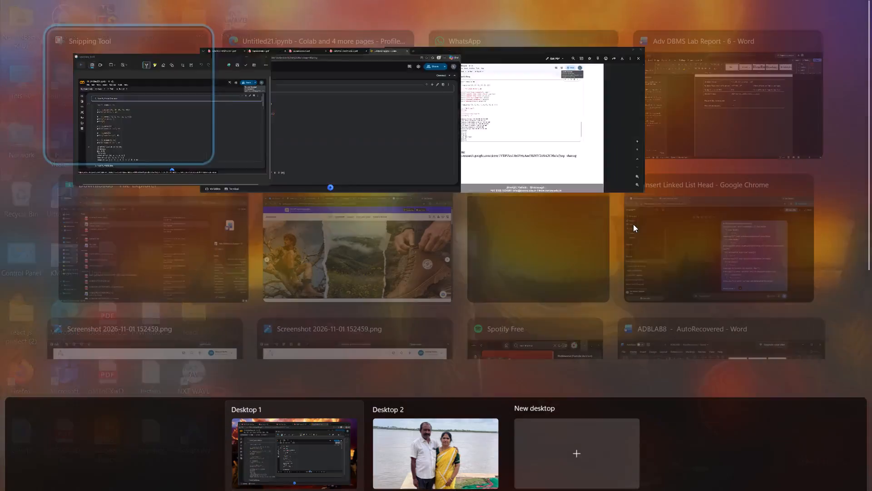
Switch to the Adv DBMS Lab Report - 6 Word document and paste the screenshot below the assessment table, keeping source formatting.
{"action": "left_click", "coordinate": [668, 99]}
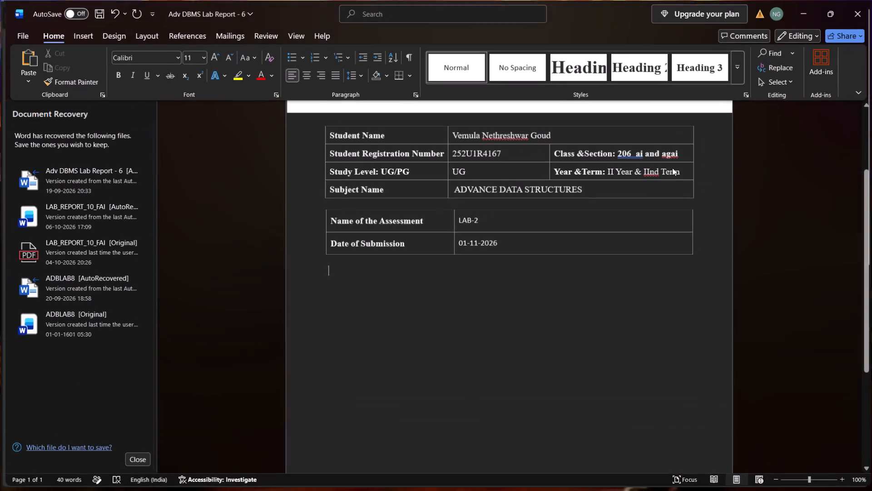
{"action": "right_click", "coordinate": [355, 266]}
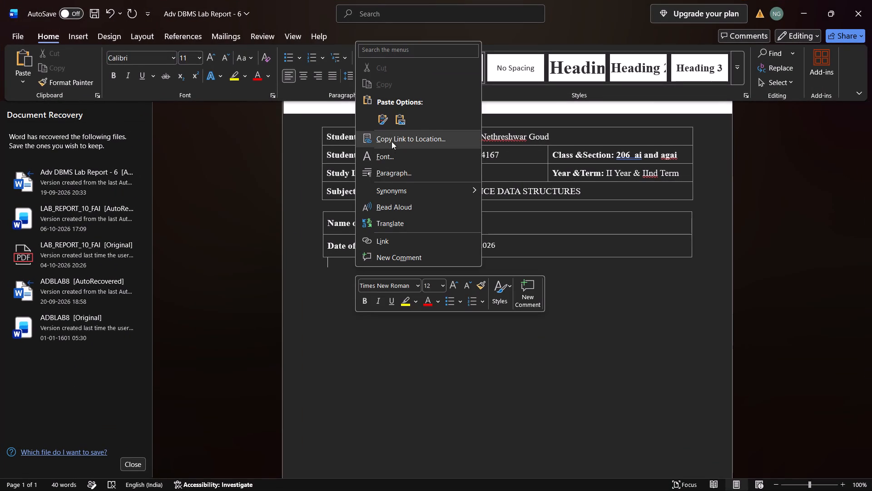
{"action": "left_click", "coordinate": [385, 119]}
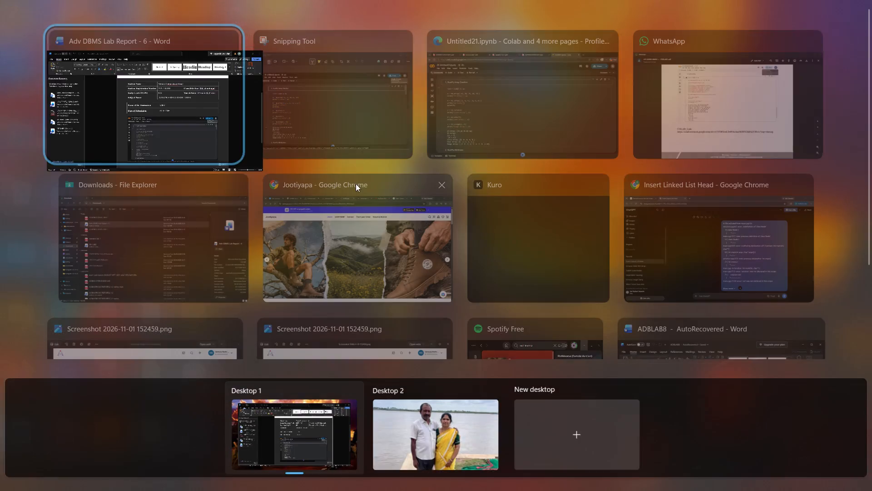
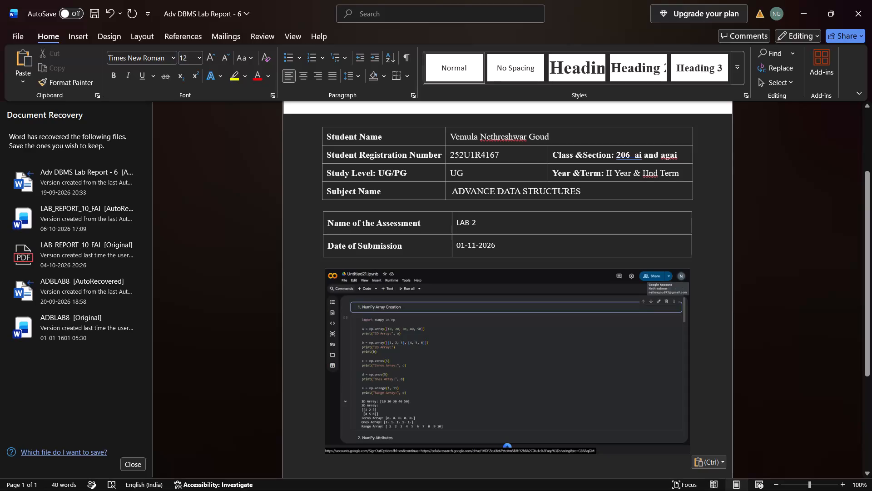
Add the label "Code:" between the assessment table and the pasted screenshot, with blank lines separating it from both.
{"action": "left_click", "coordinate": [359, 265]}
{"action": "type", "text": "code"}
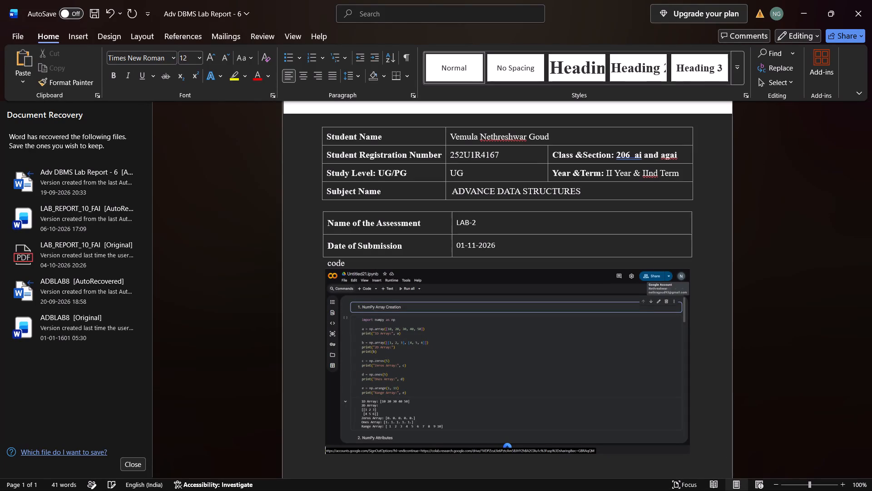
{"action": "key", "text": "Return"}
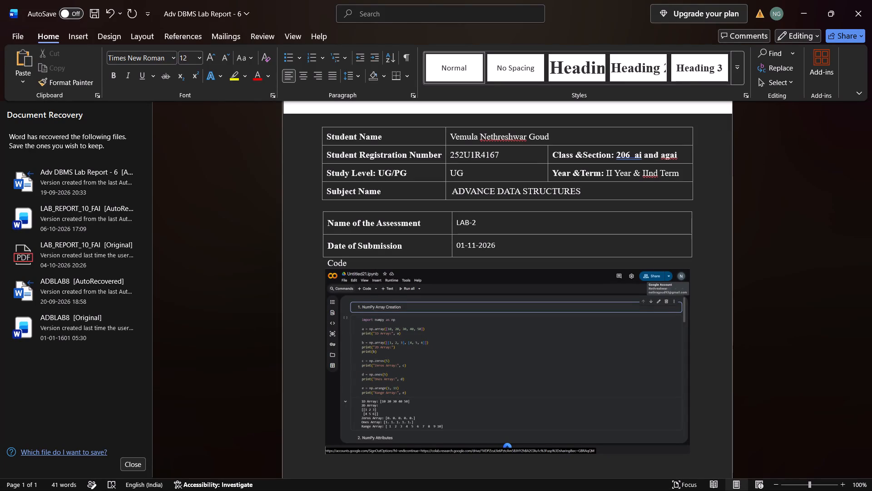
{"action": "key", "text": "Return"}
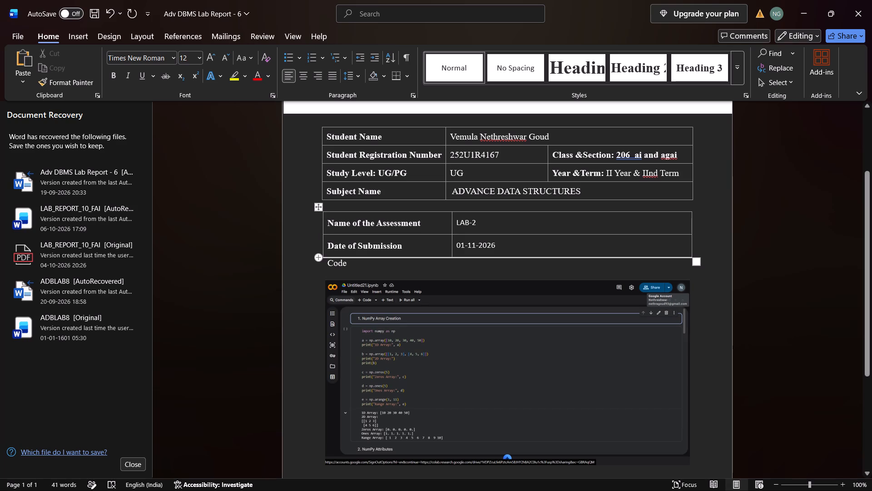
{"action": "left_click", "coordinate": [328, 262]}
{"action": "key", "text": "Return"}
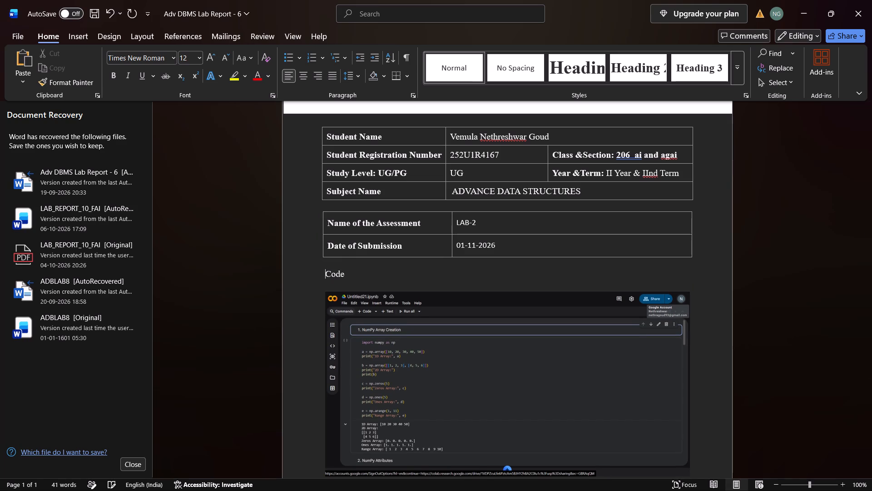
{"action": "left_click", "coordinate": [360, 272]}
{"action": "key", "text": "shift+colon"}
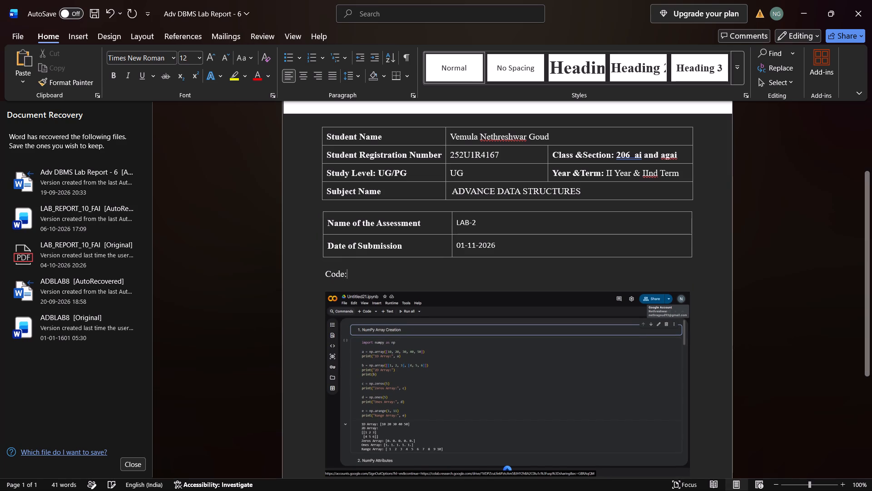
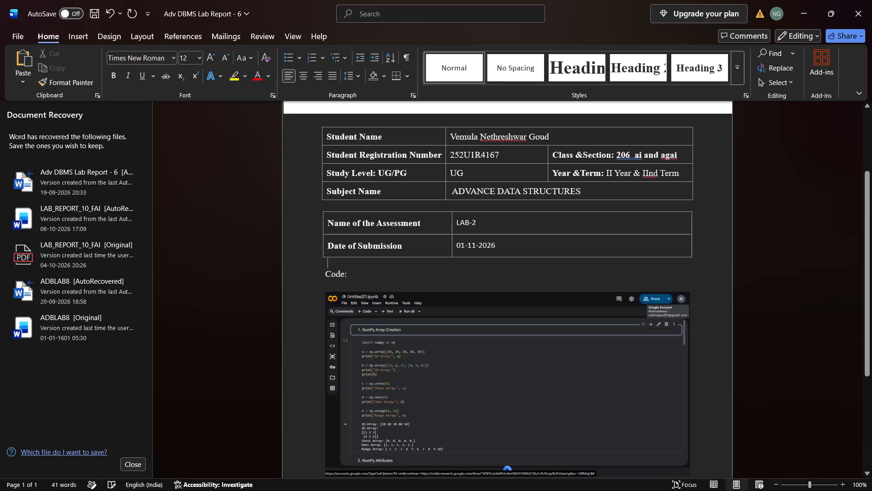
Paste the copied heading "1. NumPy Array Creation" as plain text above "Code:", with a blank line before and after it.
{"action": "right_click", "coordinate": [327, 265]}
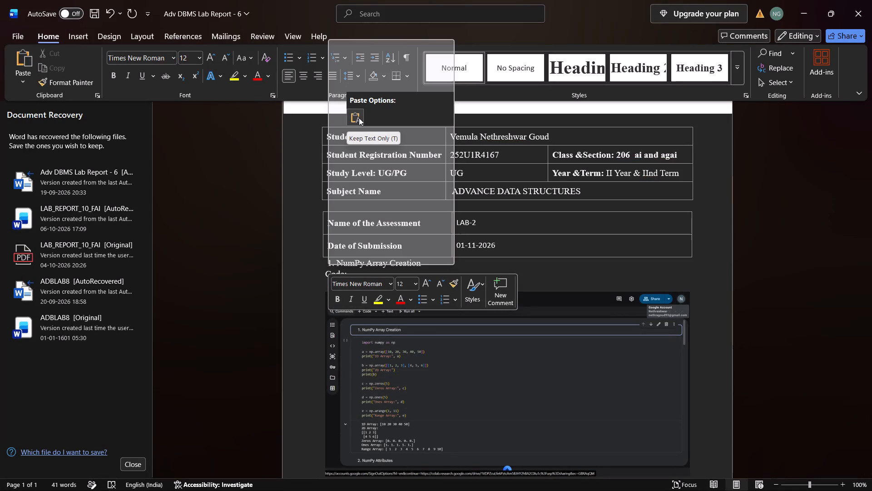
{"action": "left_click", "coordinate": [357, 118]}
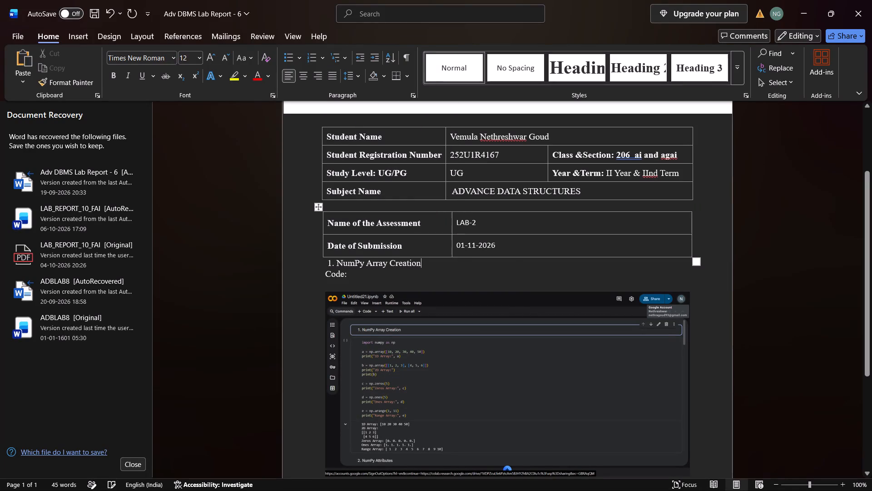
{"action": "left_click", "coordinate": [328, 264]}
{"action": "key", "text": "Return"}
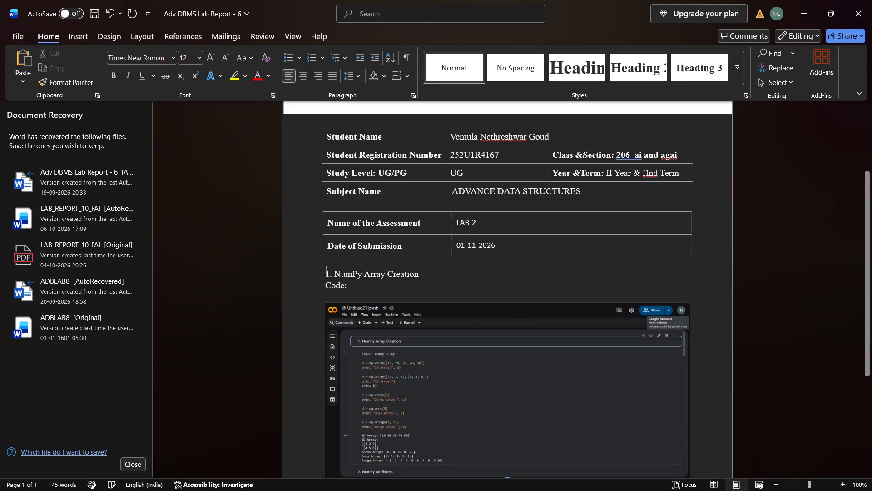
{"action": "left_click", "coordinate": [325, 285]}
{"action": "key", "text": "Return"}
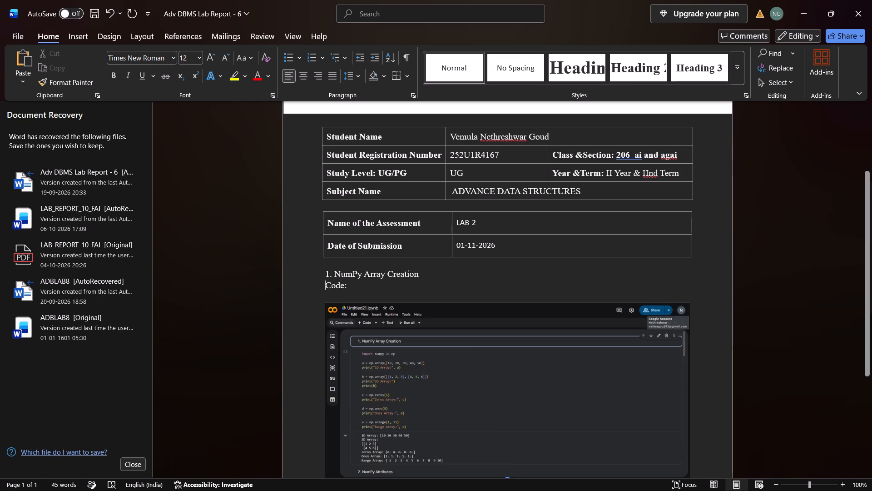
Add two new lines below the pasted NumPy Array Creation screenshot.
{"action": "scroll", "coordinate": [374, 309], "scroll_direction": "down", "scroll_amount": 4}
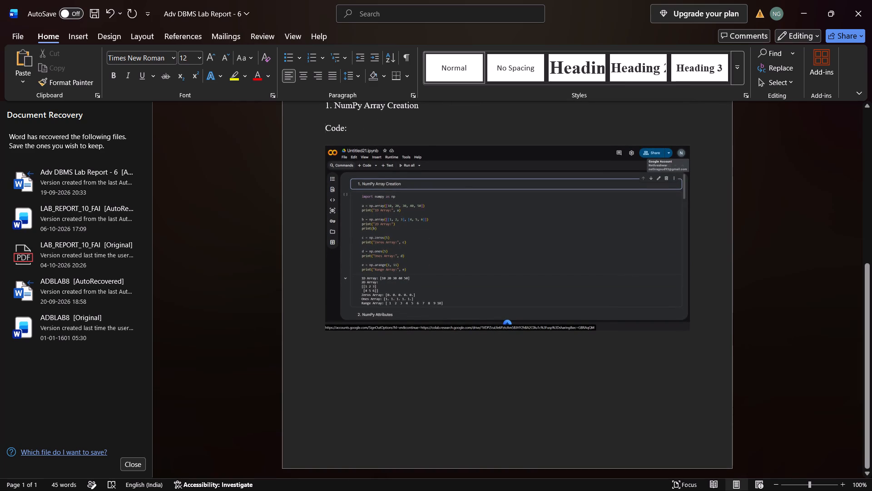
{"action": "left_click", "coordinate": [707, 316]}
{"action": "key", "text": "Return"}
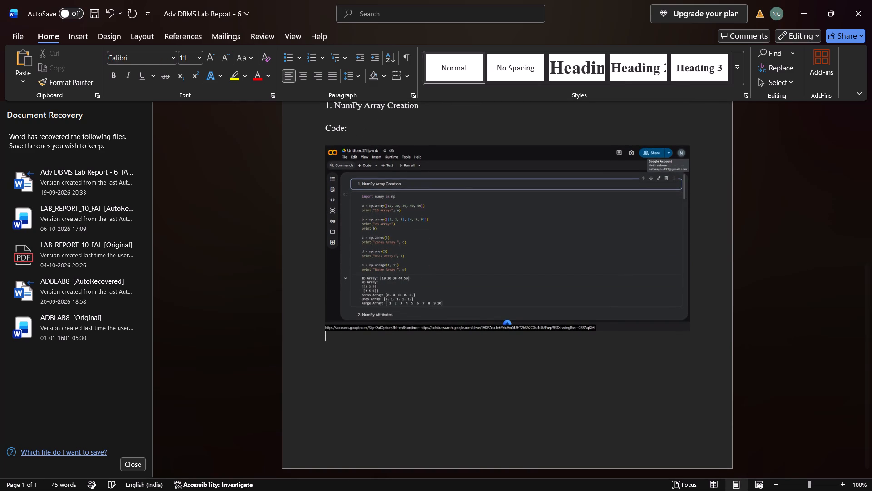
{"action": "key", "text": "Return"}
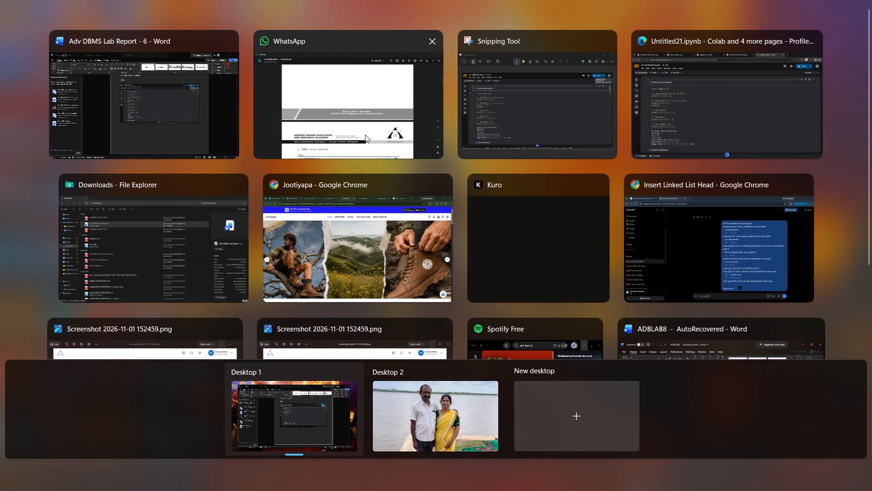
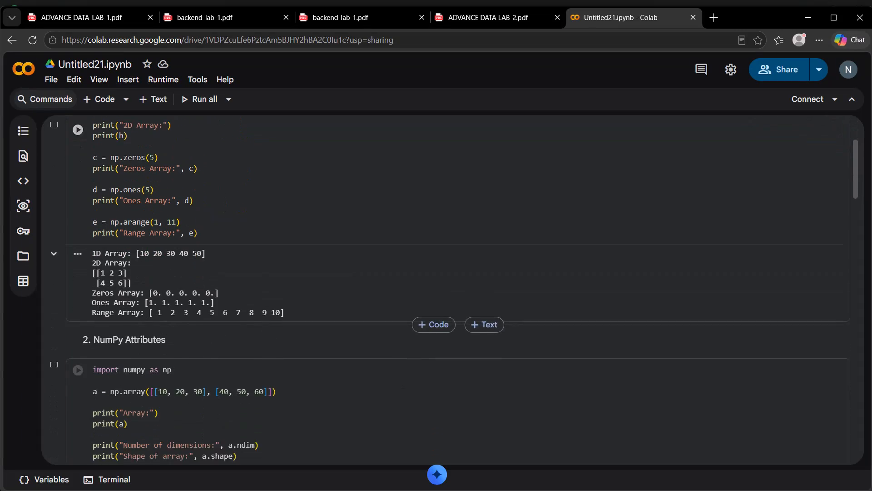
Capture the Colab page showing the array creation output and the start of 2. NumPy Attributes, and copy the screenshot.
{"action": "key", "text": "Print"}
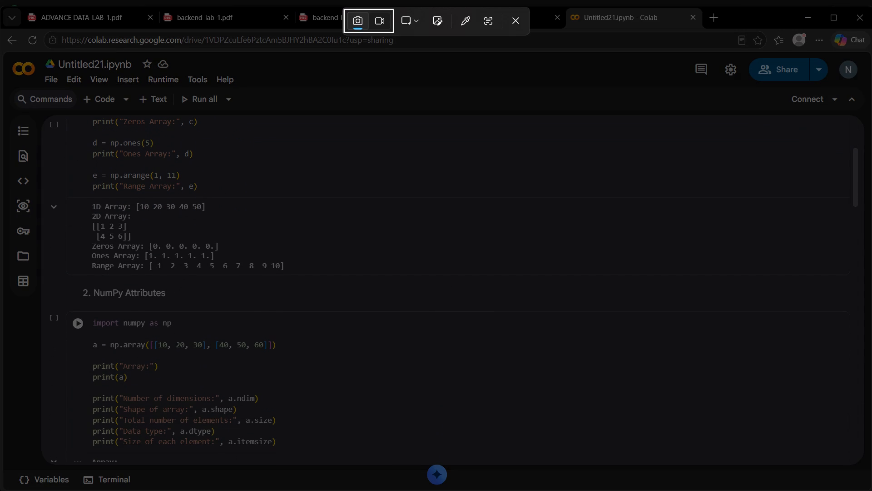
{"action": "left_click_drag", "start_coordinate": [7, 53], "coordinate": [871, 490]}
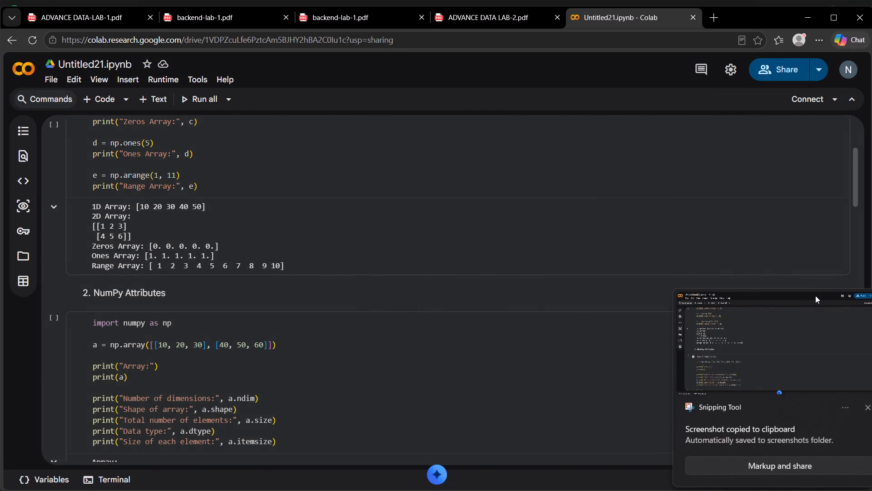
{"action": "left_click", "coordinate": [783, 333]}
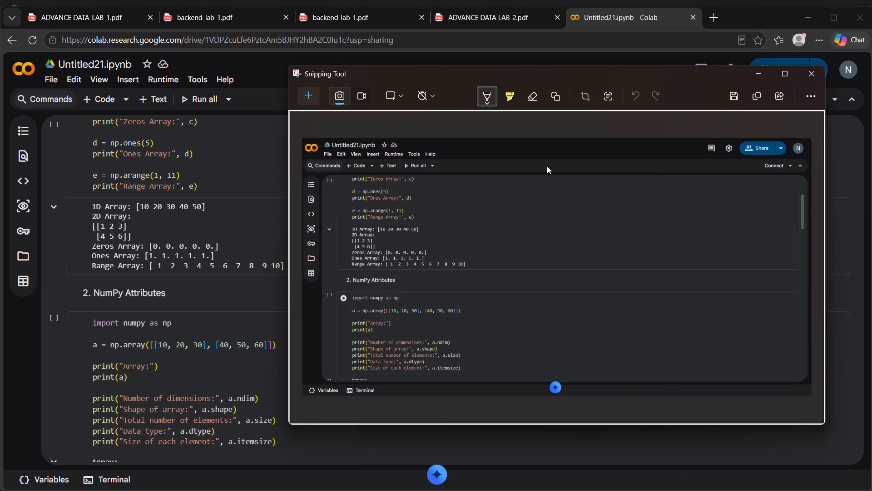
{"action": "left_click", "coordinate": [750, 96]}
{"action": "left_click", "coordinate": [753, 74]}
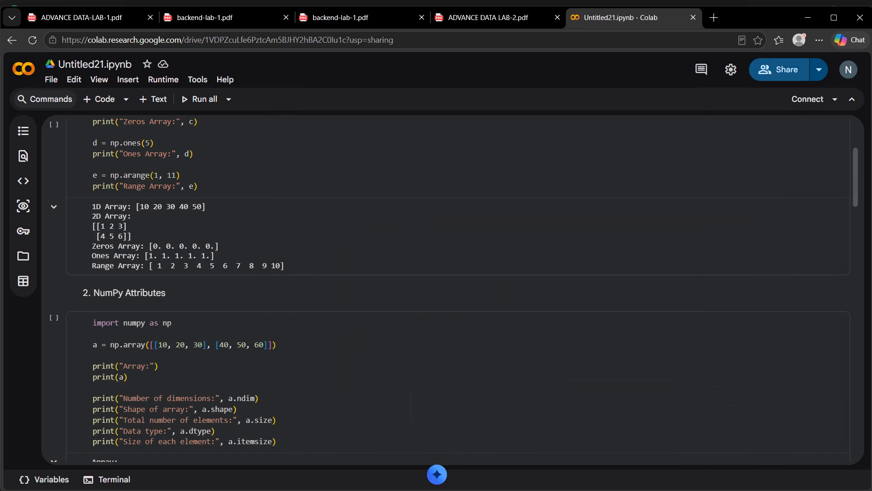
Switch to the Word report and paste the copied screenshot on the empty line below the first notebook screenshot.
{"action": "left_click", "coordinate": [741, 109]}
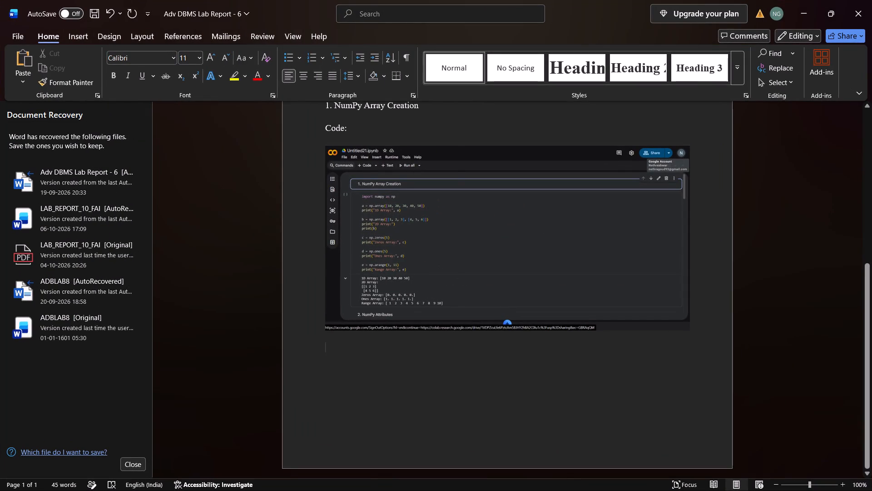
{"action": "right_click", "coordinate": [328, 346]}
{"action": "left_click", "coordinate": [359, 202]}
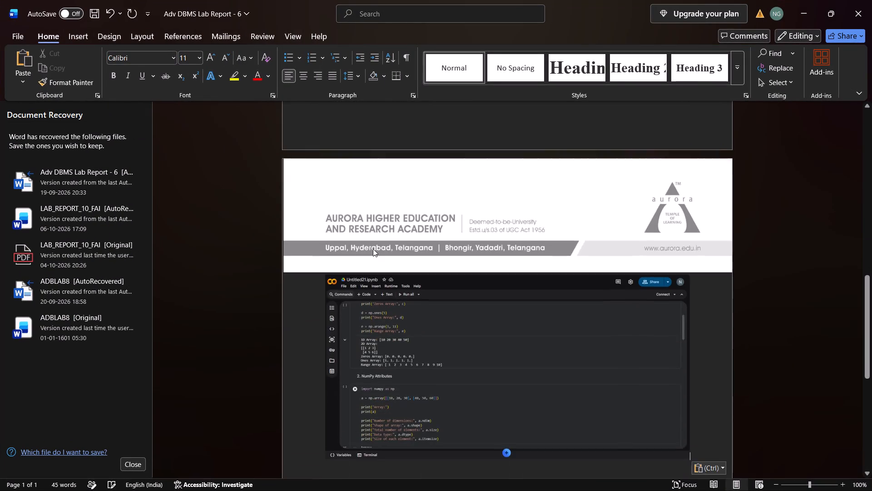
{"action": "scroll", "coordinate": [373, 249], "scroll_direction": "up", "scroll_amount": 5}
{"action": "scroll", "coordinate": [373, 249], "scroll_direction": "down", "scroll_amount": 4}
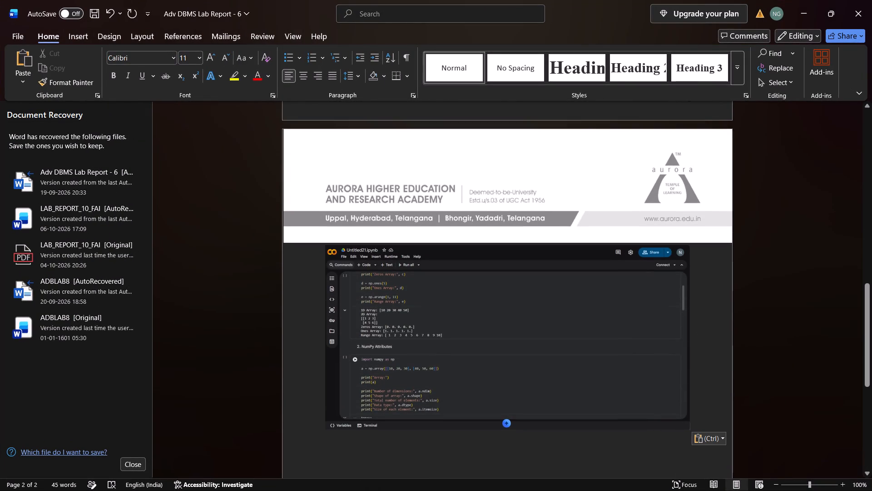
Insert blank lines between the two notebook screenshots until an empty line sits above the second one at the top of page 2.
{"action": "left_click", "coordinate": [321, 259]}
{"action": "key", "text": "Return"}
{"action": "key", "text": "Return"}
{"action": "key", "text": "Return"}
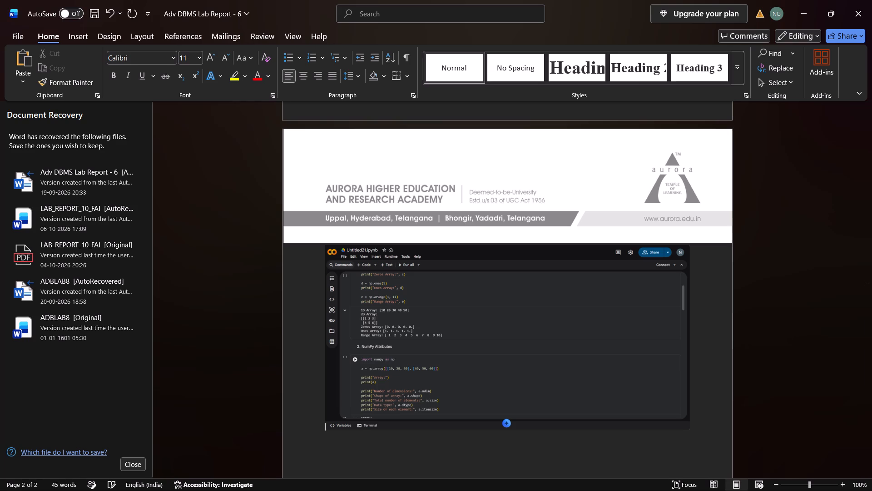
{"action": "left_click", "coordinate": [323, 252]}
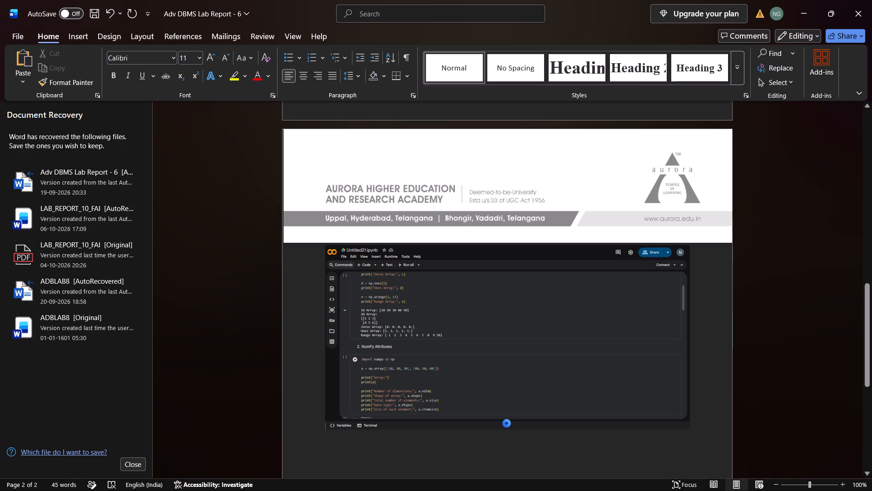
{"action": "key", "text": "Return"}
{"action": "key", "text": "Return"}
{"action": "scroll", "coordinate": [430, 145], "scroll_direction": "up", "scroll_amount": 1}
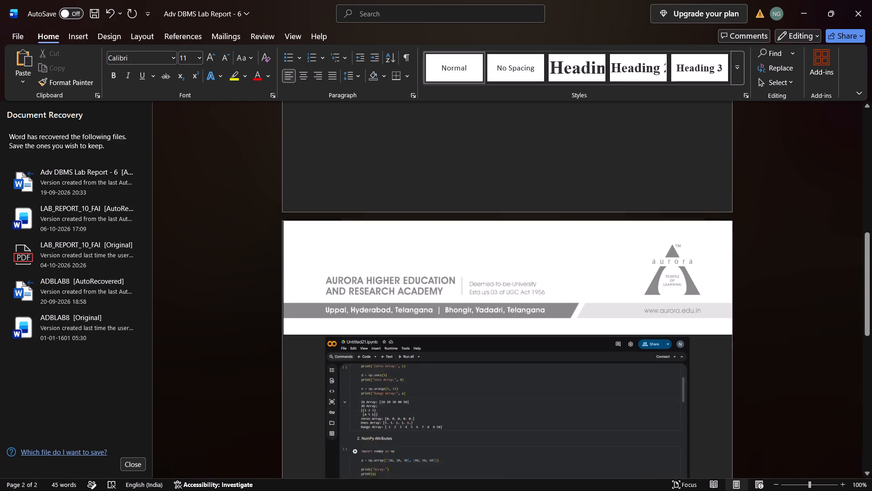
{"action": "scroll", "coordinate": [430, 145], "scroll_direction": "up", "scroll_amount": 1}
{"action": "left_click", "coordinate": [696, 171]}
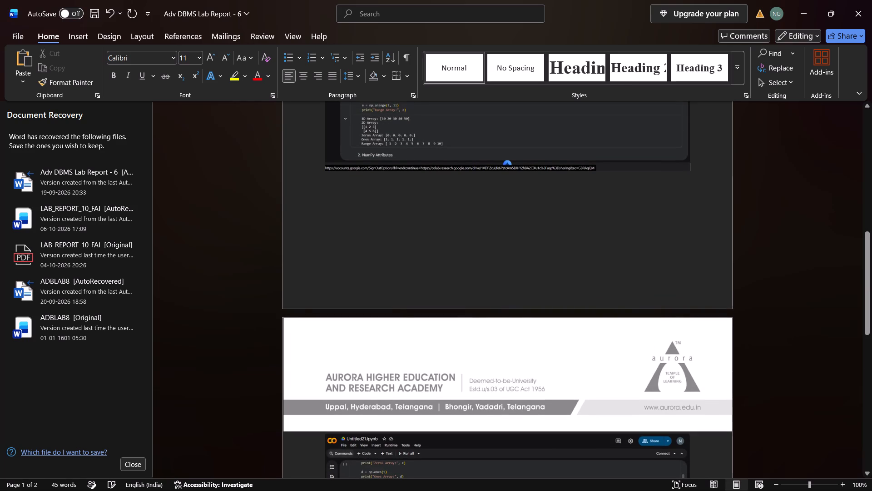
{"action": "key", "text": "Return"}
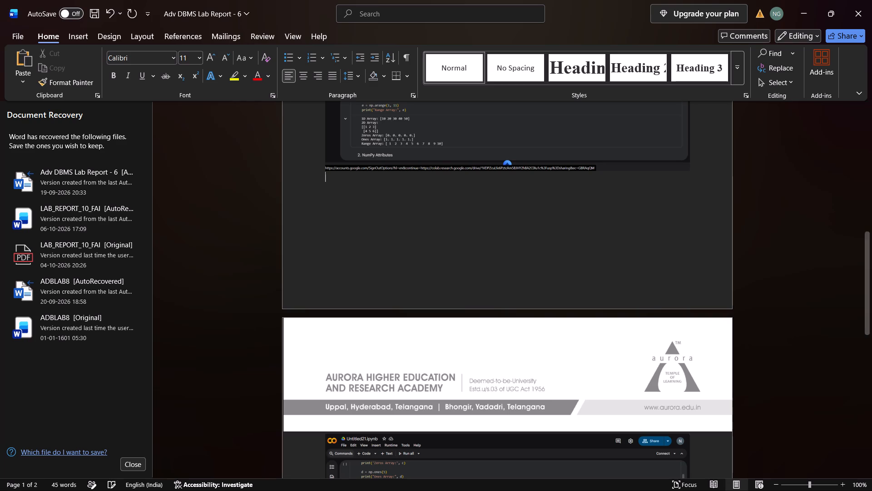
{"action": "key", "text": "Return"}
{"action": "key", "text": "Return"}
{"action": "key", "text": "Return"}
{"action": "key", "text": "Return"}
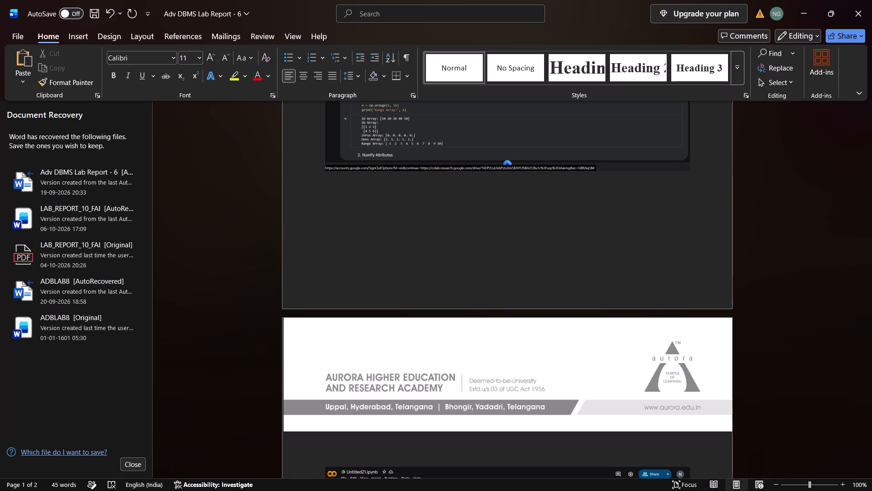
Enter the label "OUTPUT:" on the empty line above the second screenshot on page 2.
{"action": "left_click", "coordinate": [342, 446]}
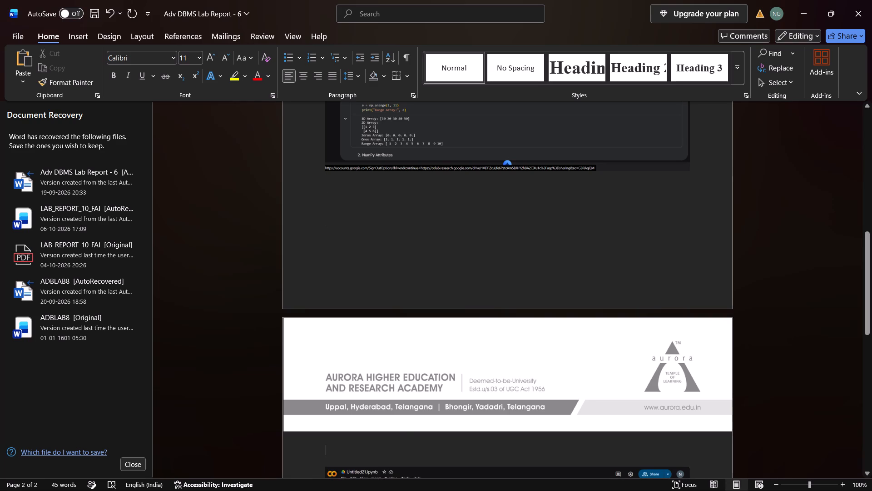
{"action": "type", "text": "OUTPUT"}
{"action": "key", "text": "shift+colon"}
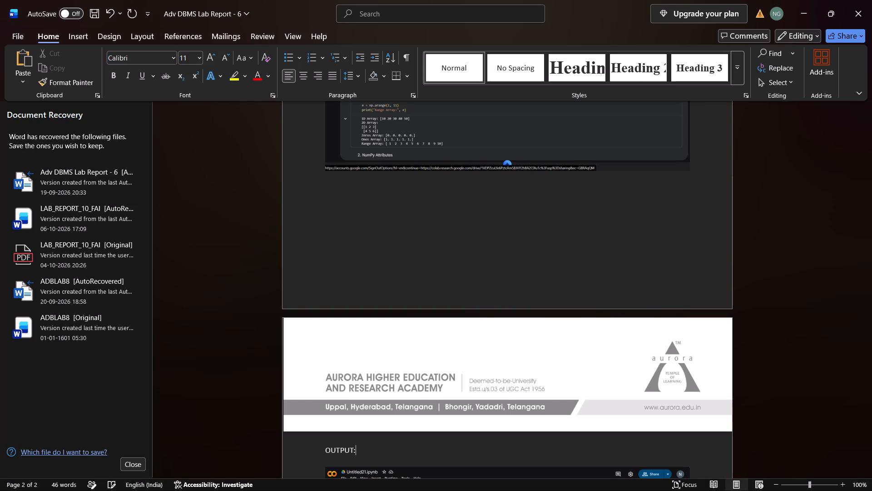
Add two new lines below the output screenshot on page 2.
{"action": "scroll", "coordinate": [381, 463], "scroll_direction": "down", "scroll_amount": 6}
{"action": "left_click", "coordinate": [704, 249]}
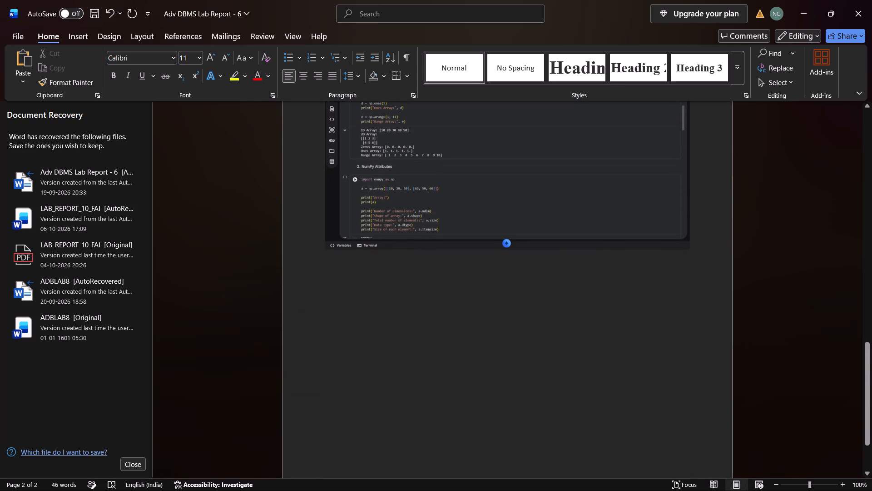
{"action": "key", "text": "Return"}
{"action": "key", "text": "Return"}
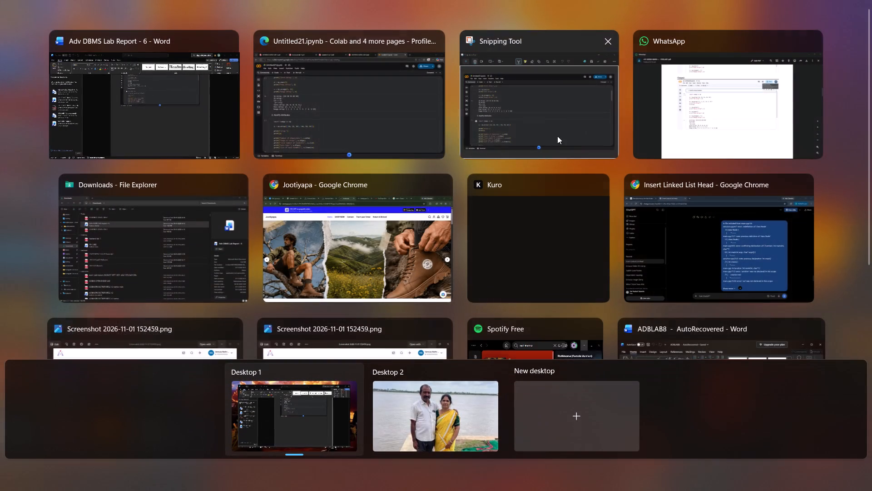
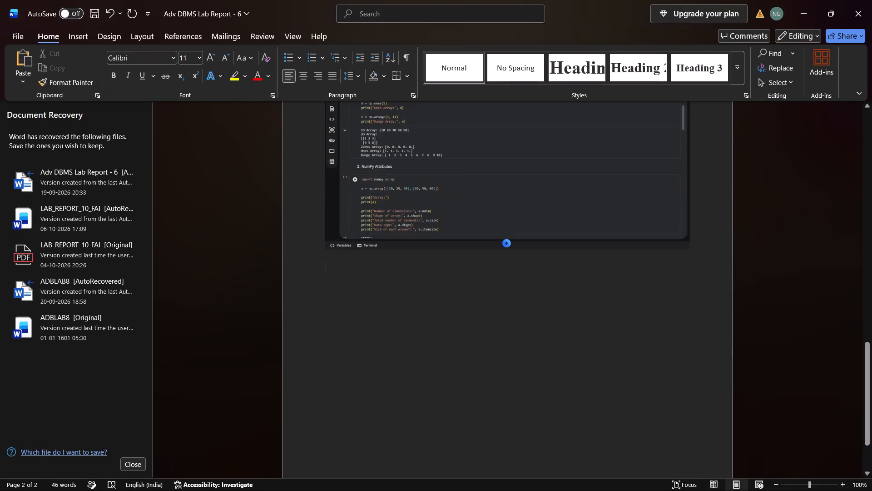
Paste the copied text "2. NumPy Attributes Code:" below the output screenshot, placing "Code:" on its own line after a blank line.
{"action": "right_click", "coordinate": [328, 271]}
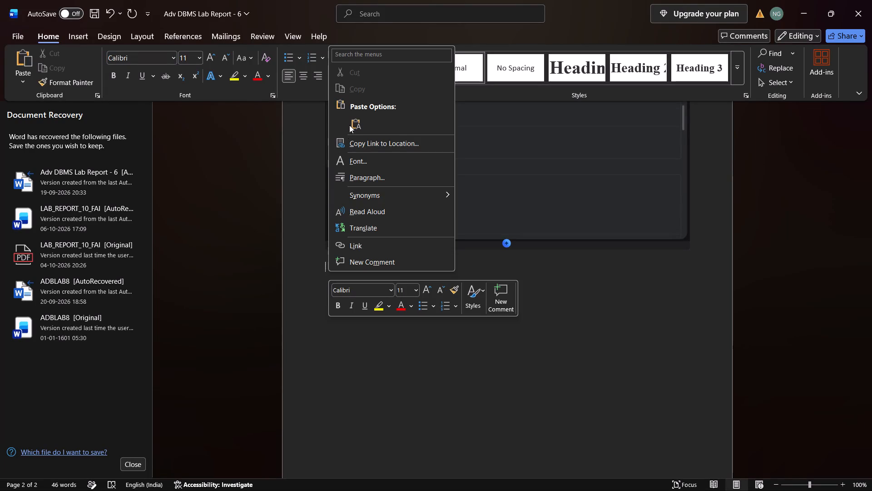
{"action": "left_click", "coordinate": [350, 121]}
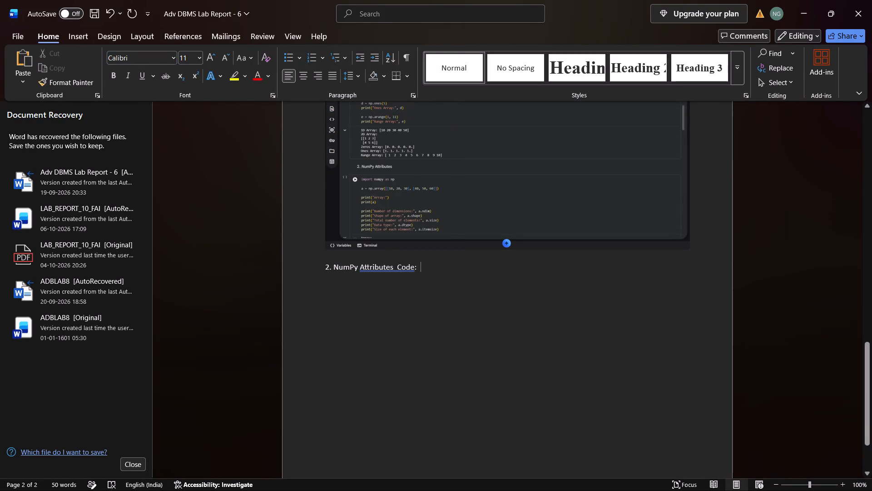
{"action": "left_click", "coordinate": [396, 266]}
{"action": "key", "text": "Return"}
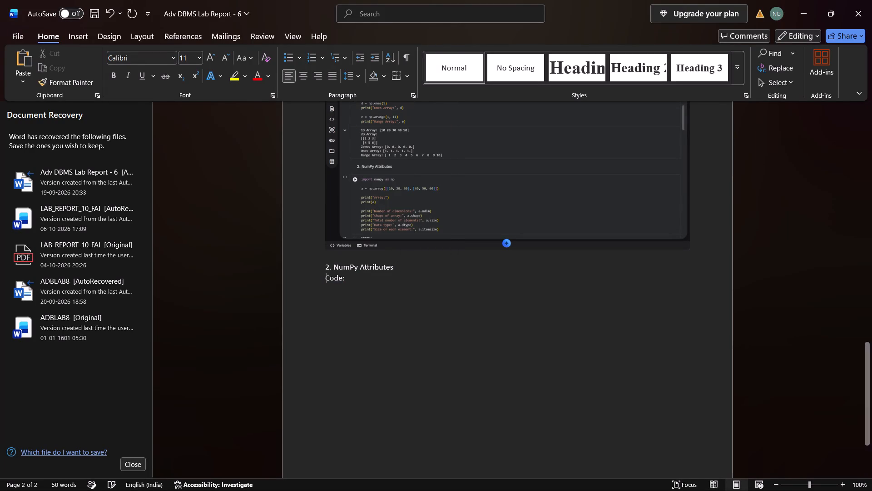
{"action": "key", "text": "Return"}
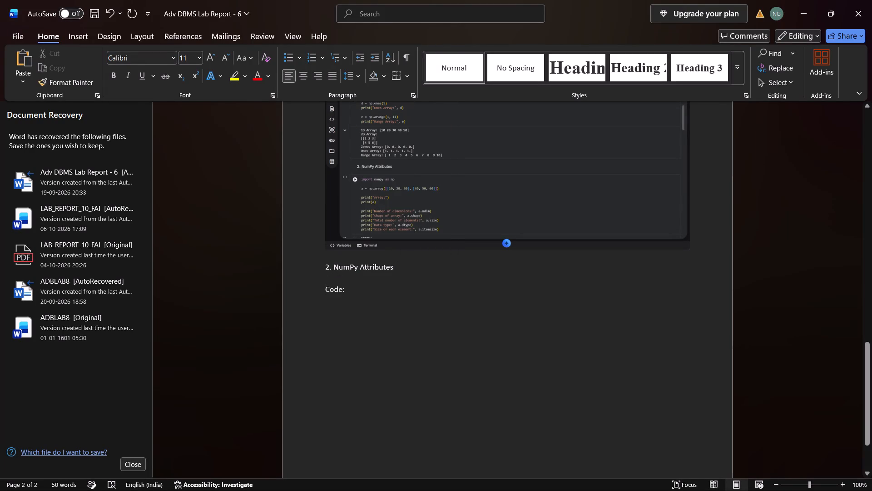
{"action": "left_click", "coordinate": [459, 302]}
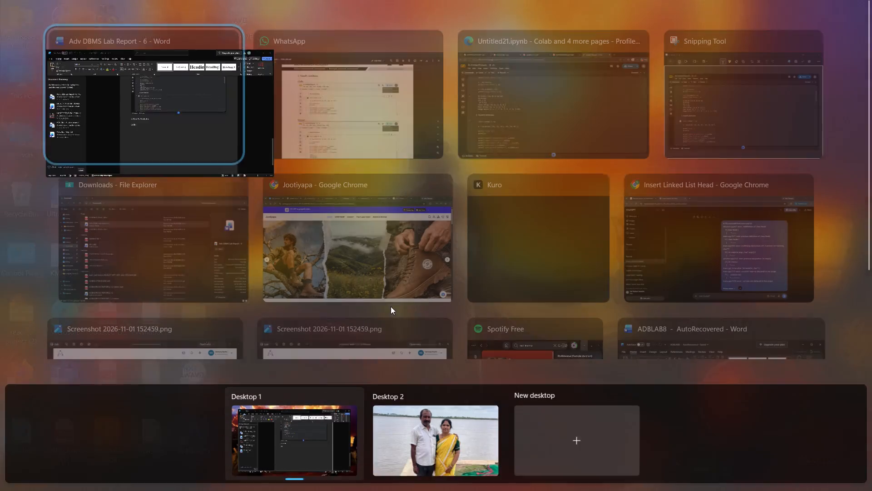
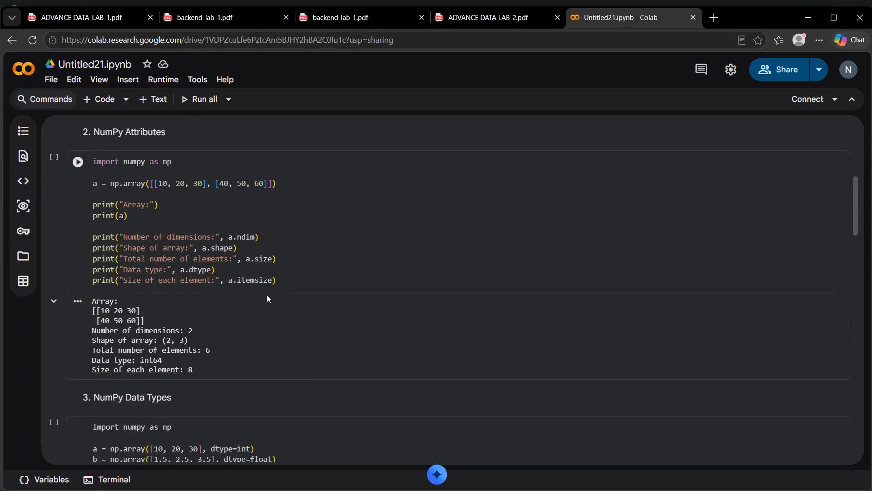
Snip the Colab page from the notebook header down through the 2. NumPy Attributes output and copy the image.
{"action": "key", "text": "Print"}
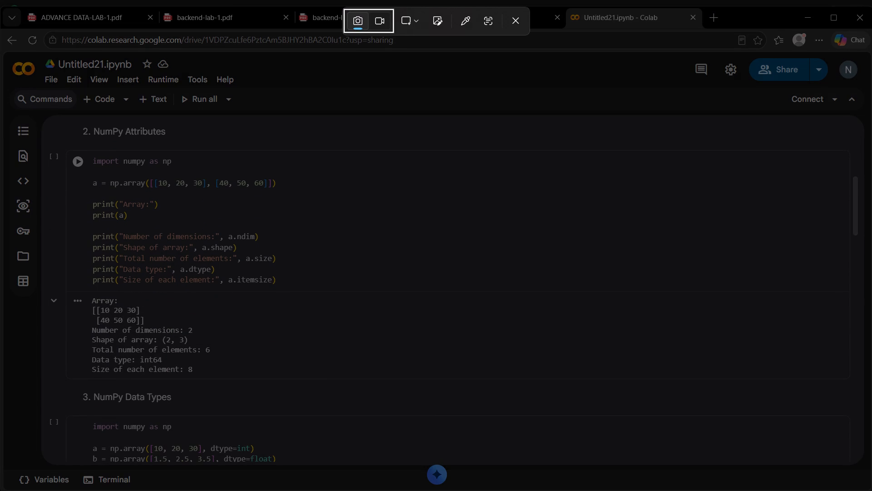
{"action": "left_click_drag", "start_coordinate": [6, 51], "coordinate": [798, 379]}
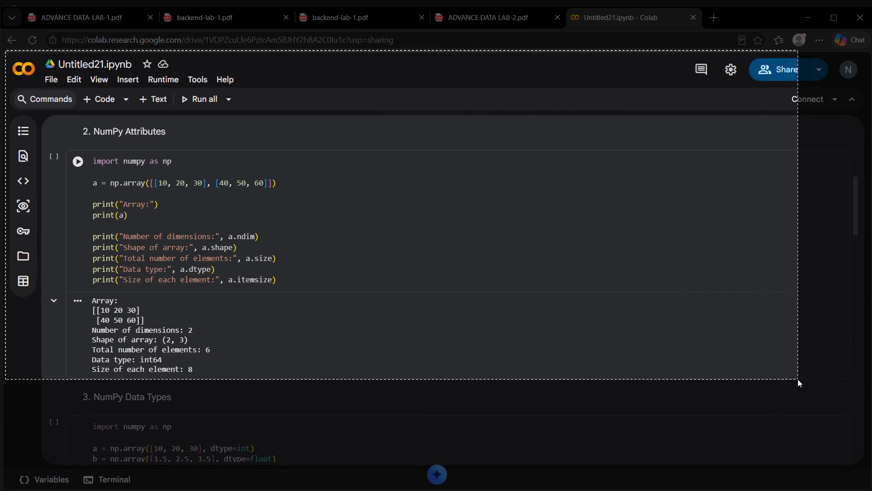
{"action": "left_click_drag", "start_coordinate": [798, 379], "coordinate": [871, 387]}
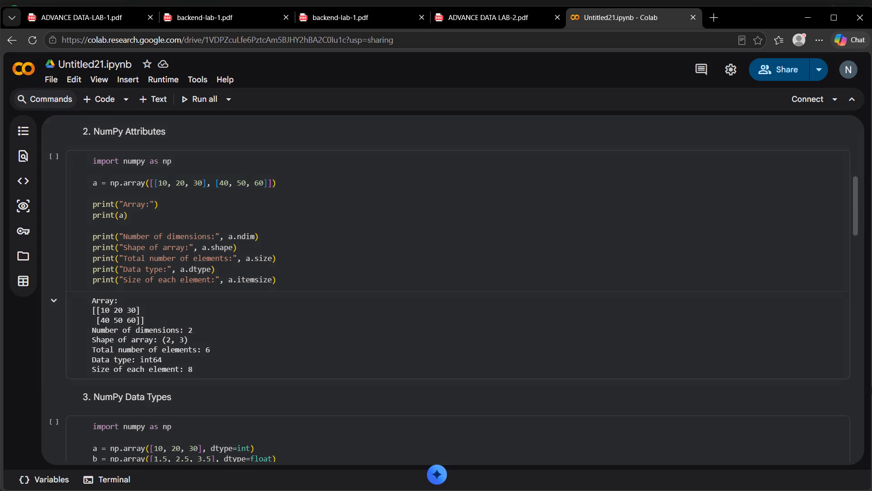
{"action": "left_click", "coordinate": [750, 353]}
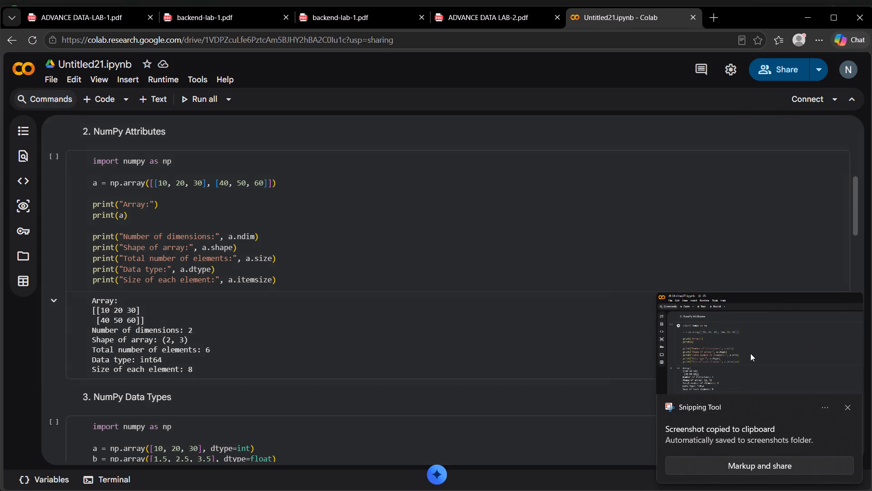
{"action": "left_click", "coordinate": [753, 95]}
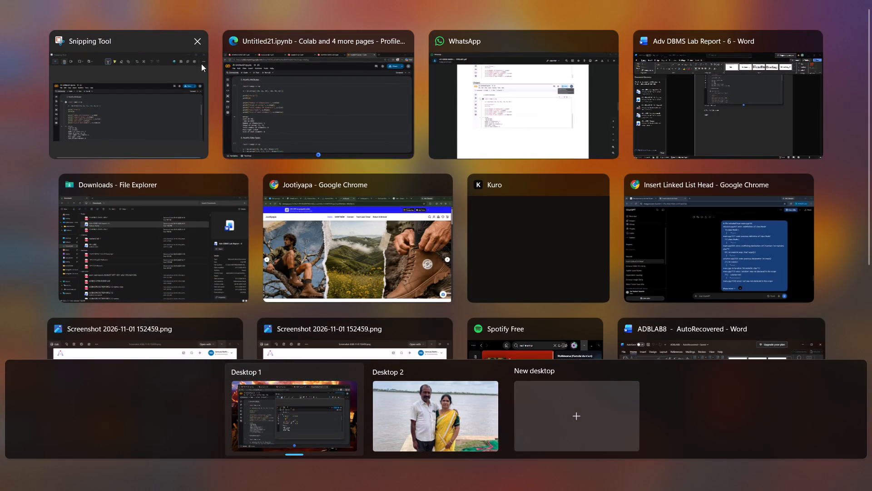
Switch to the Adv DBMS Lab Report - 6 document in Word and delete the notebook screenshot under "OUTPUT:".
{"action": "left_click_drag", "start_coordinate": [268, 133], "coordinate": [282, 96]}
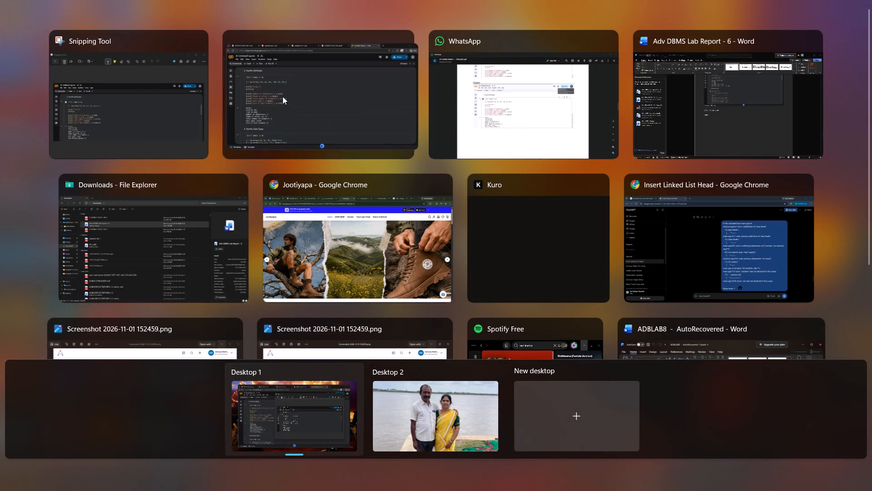
{"action": "left_click", "coordinate": [689, 112]}
{"action": "scroll", "coordinate": [639, 170], "scroll_direction": "up", "scroll_amount": 2}
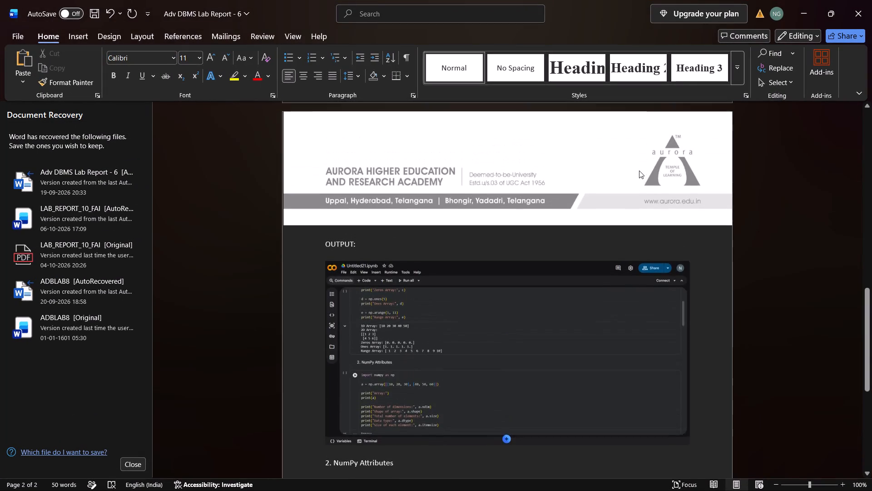
{"action": "scroll", "coordinate": [639, 170], "scroll_direction": "up", "scroll_amount": 7}
{"action": "scroll", "coordinate": [639, 170], "scroll_direction": "down", "scroll_amount": 4}
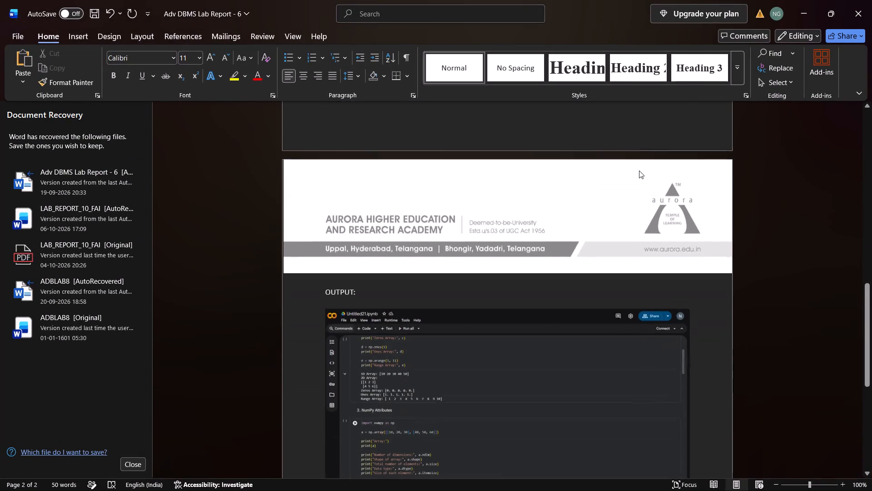
{"action": "scroll", "coordinate": [639, 170], "scroll_direction": "down", "scroll_amount": 3}
{"action": "left_click", "coordinate": [530, 307]}
{"action": "key", "text": "BackSpace"}
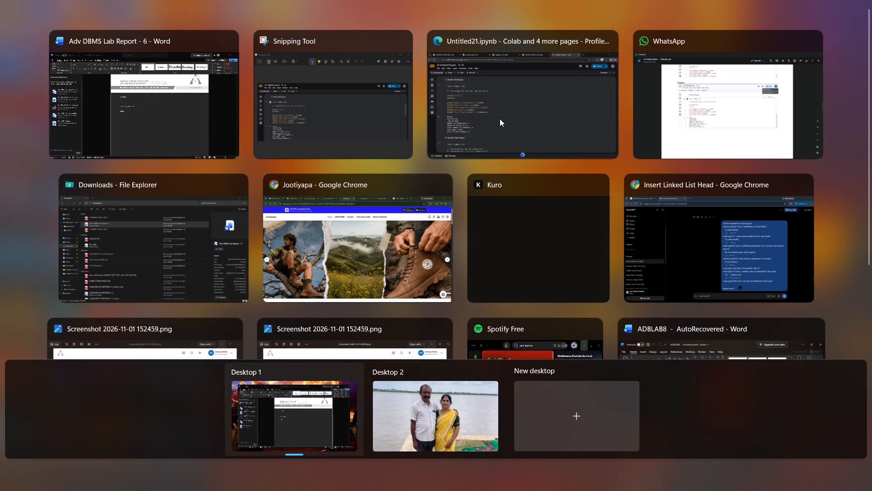
In the Colab notebook, snip from the header down through the first exercise's Range Array output, excluding 2. NumPy Attributes, and copy it.
{"action": "left_click", "coordinate": [500, 119]}
{"action": "scroll", "coordinate": [253, 245], "scroll_direction": "up", "scroll_amount": 4}
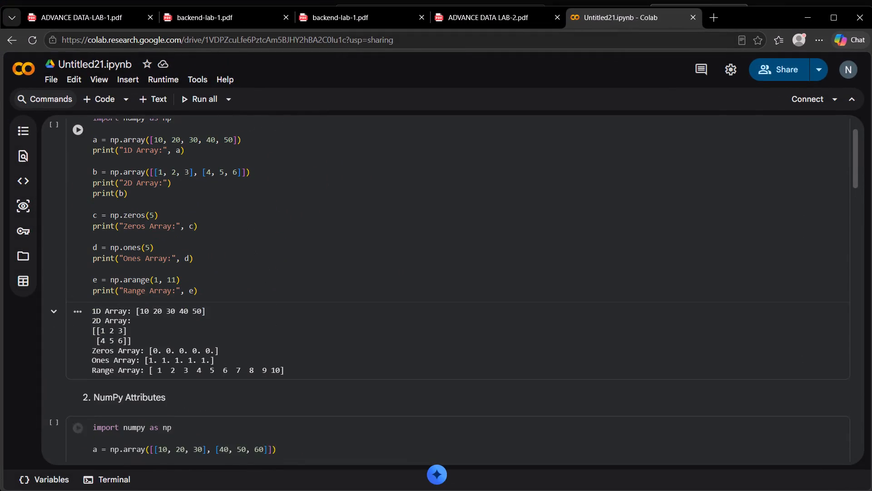
{"action": "scroll", "coordinate": [253, 245], "scroll_direction": "down", "scroll_amount": 1}
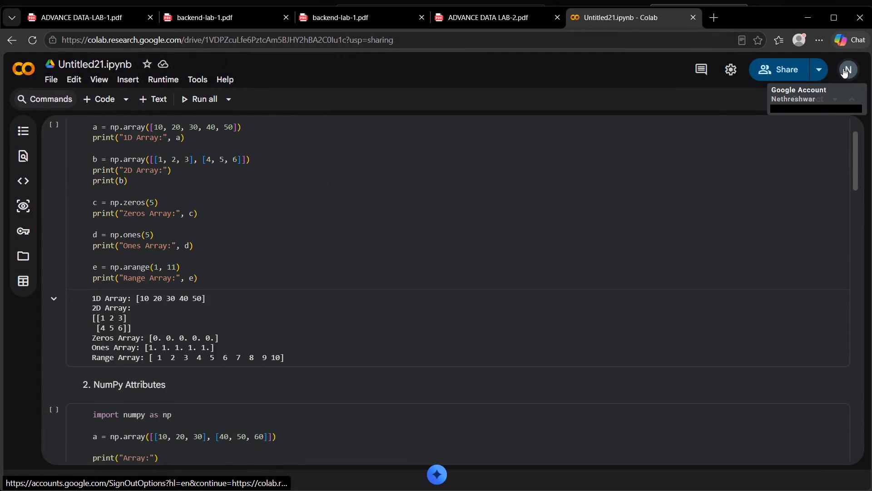
{"action": "key", "text": "Print"}
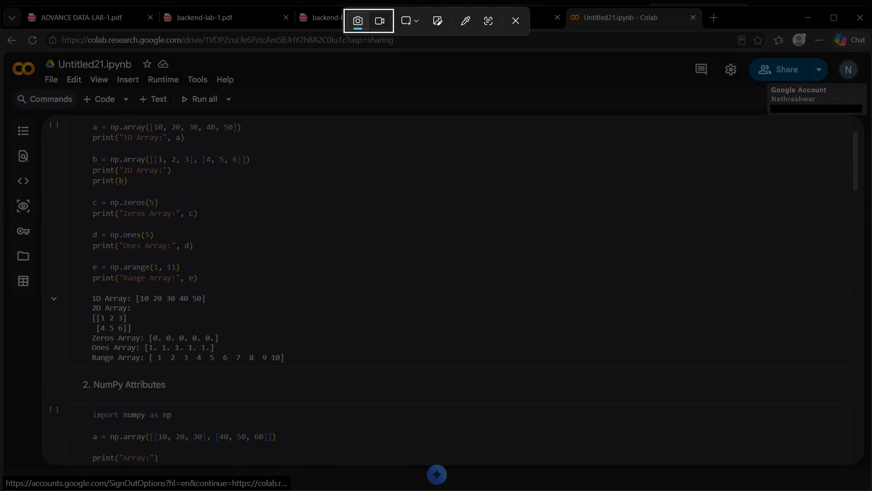
{"action": "left_click", "coordinate": [5, 54]}
{"action": "left_click_drag", "start_coordinate": [8, 51], "coordinate": [871, 371]}
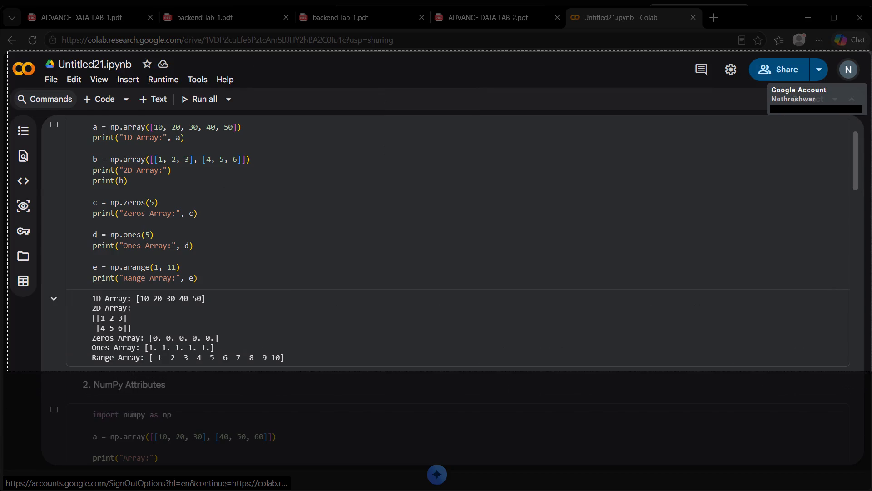
{"action": "left_click_drag", "start_coordinate": [871, 371], "coordinate": [871, 371]}
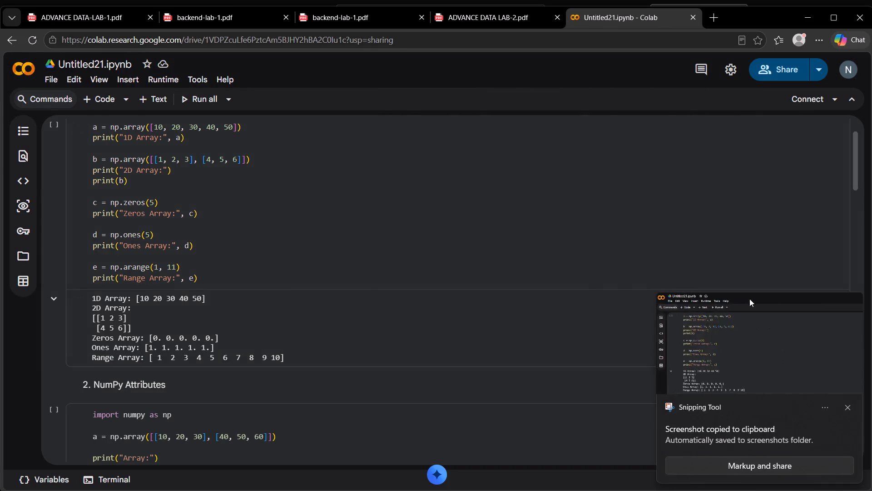
{"action": "left_click", "coordinate": [822, 317]}
{"action": "left_click", "coordinate": [753, 102]}
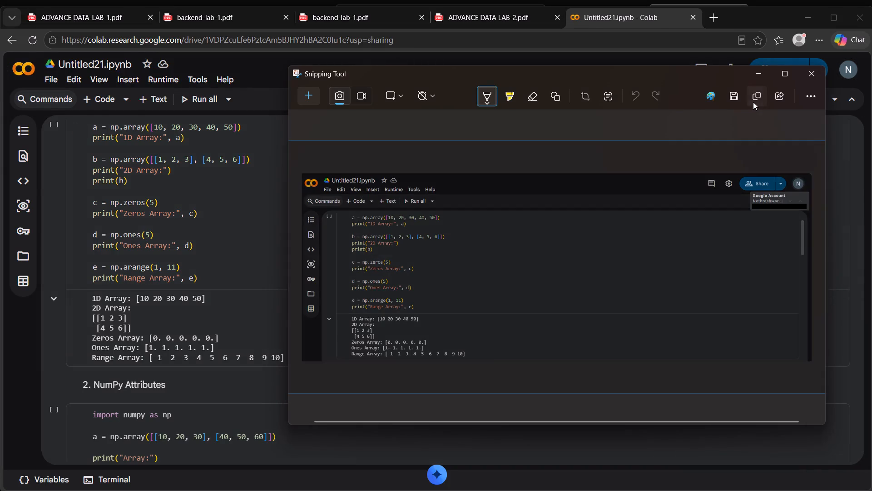
{"action": "left_click", "coordinate": [755, 81]}
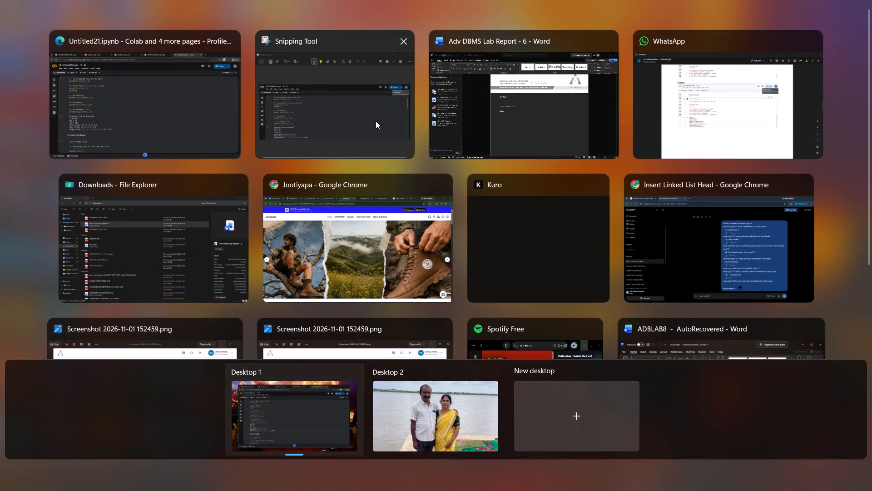
Paste the copied snip into the empty line below "OUTPUT:" in the Word report, keeping source formatting.
{"action": "left_click", "coordinate": [513, 123]}
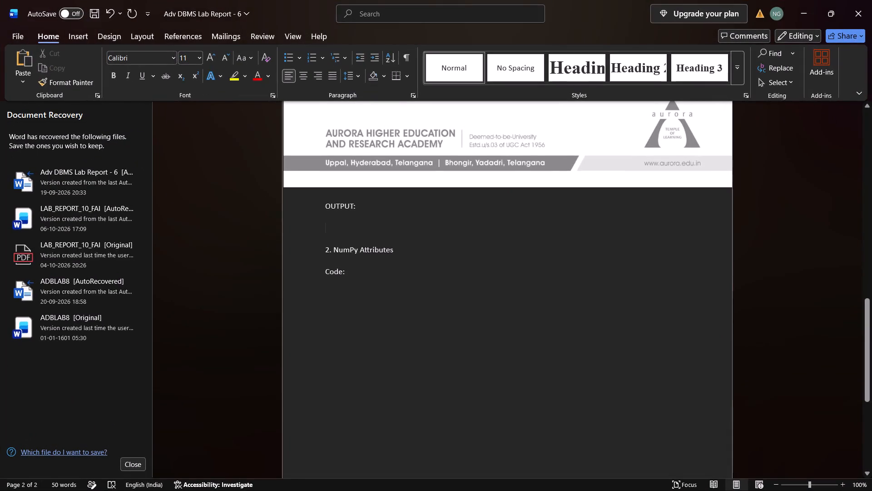
{"action": "right_click", "coordinate": [329, 227]}
{"action": "left_click", "coordinate": [357, 305]}
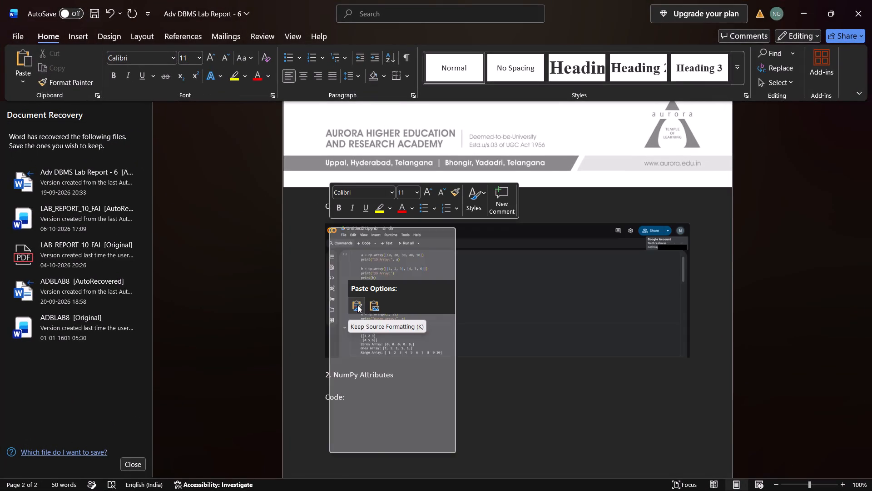
Add an empty line below "Code:" in the 2. NumPy Attributes section.
{"action": "scroll", "coordinate": [389, 340], "scroll_direction": "down", "scroll_amount": 1}
{"action": "left_click", "coordinate": [358, 369]}
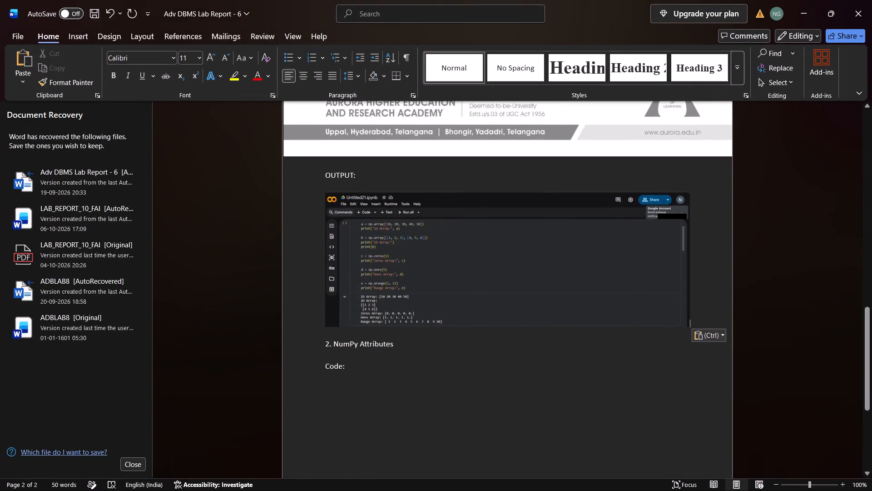
{"action": "key", "text": "Return"}
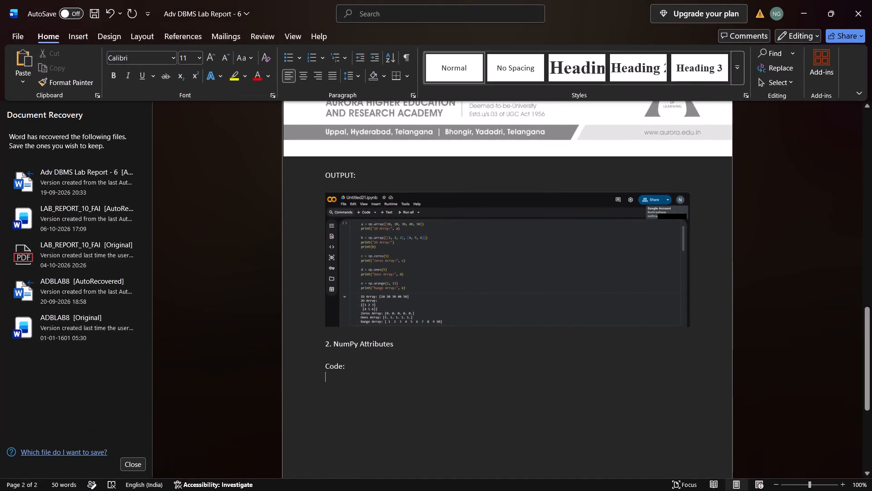
Snip the whole Colab page below the address bar, showing the 2. NumPy Attributes code and output, and copy it.
{"action": "left_click", "coordinate": [336, 126]}
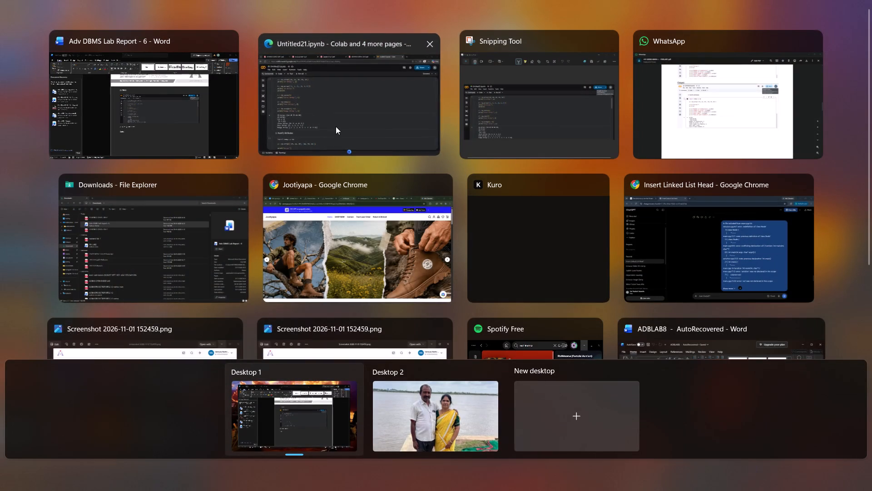
{"action": "scroll", "coordinate": [289, 324], "scroll_direction": "down", "scroll_amount": 4}
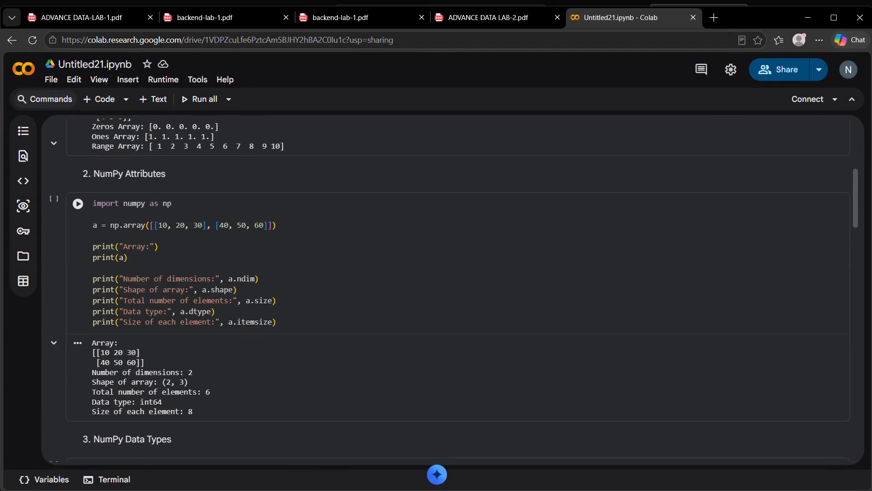
{"action": "scroll", "coordinate": [156, 220], "scroll_direction": "down", "scroll_amount": 1}
{"action": "scroll", "coordinate": [156, 220], "scroll_direction": "up", "scroll_amount": 1}
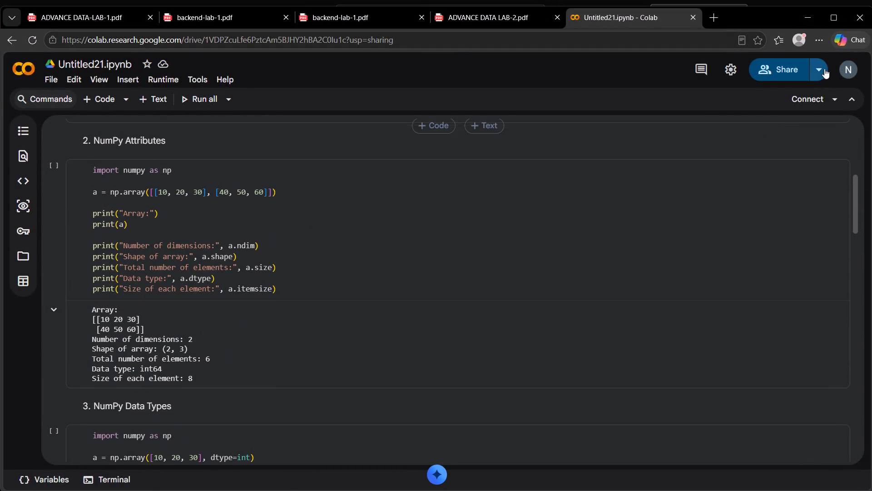
{"action": "key", "text": "Print"}
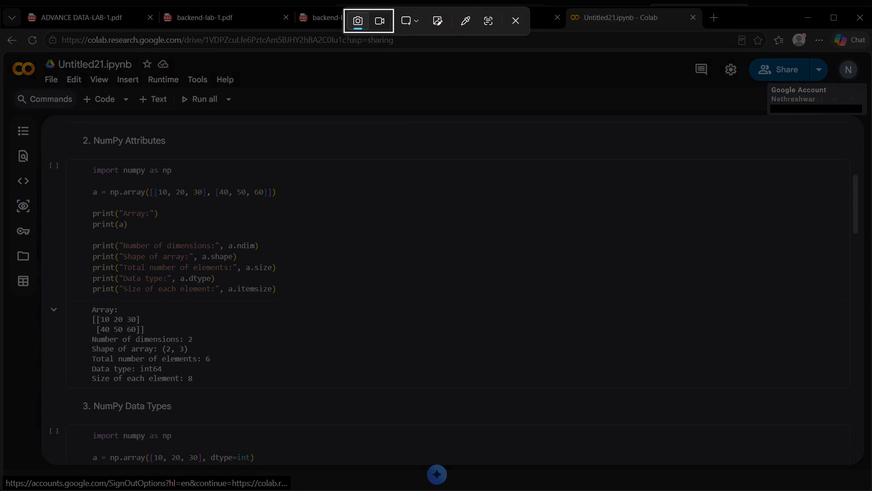
{"action": "left_click", "coordinate": [6, 53]}
{"action": "left_click_drag", "start_coordinate": [8, 53], "coordinate": [871, 490]}
{"action": "left_click", "coordinate": [808, 355]}
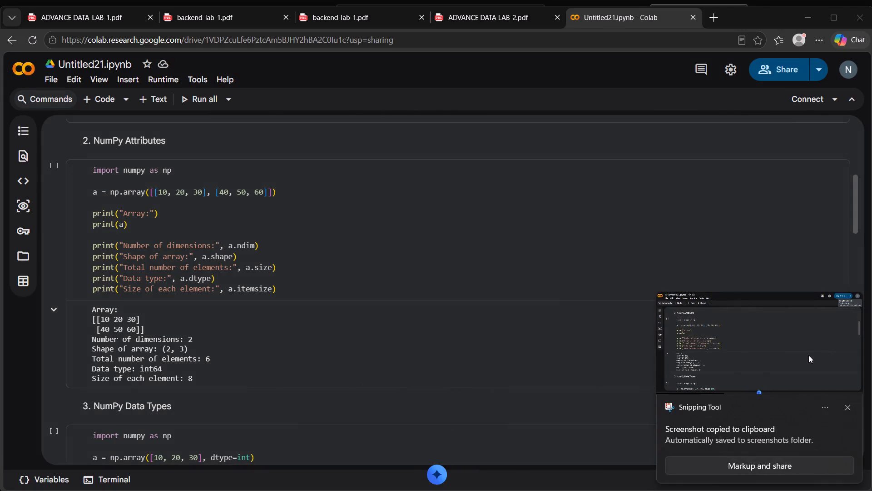
{"action": "left_click", "coordinate": [757, 95]}
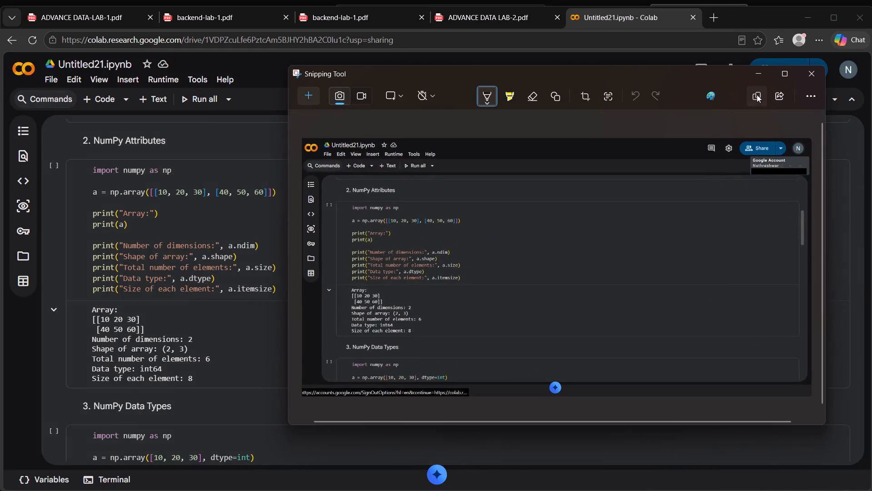
{"action": "left_click", "coordinate": [757, 73]}
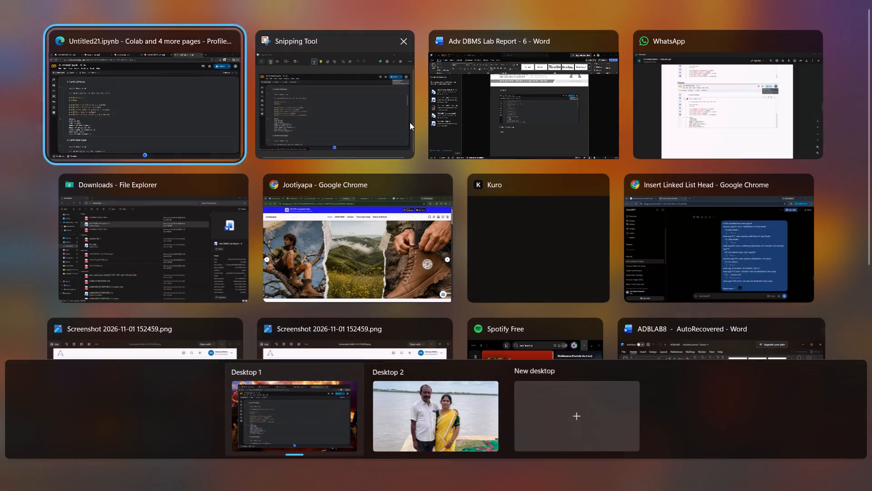
Paste the NumPy Attributes snip below "Code:" in the Word report, keeping source formatting.
{"action": "left_click", "coordinate": [497, 121]}
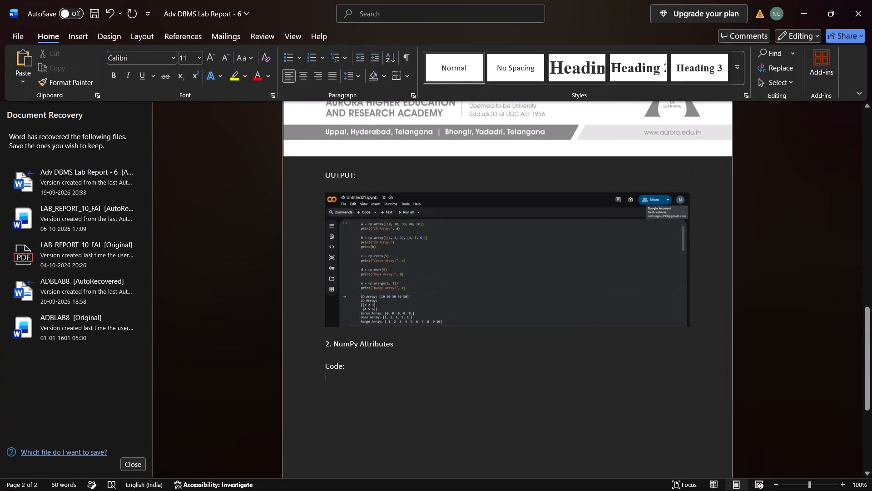
{"action": "right_click", "coordinate": [335, 375]}
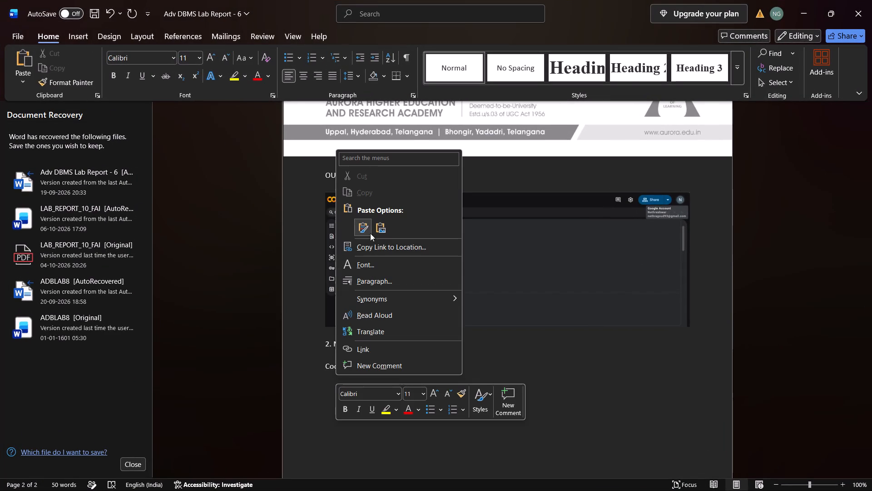
{"action": "left_click", "coordinate": [367, 223]}
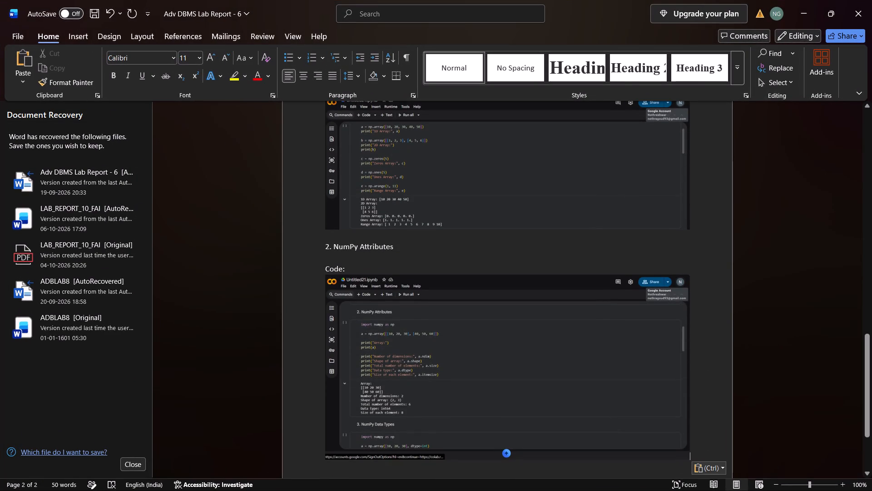
Extend the "Code:" label under 2. NumPy Attributes to read "Code and OUTPUT:".
{"action": "left_click", "coordinate": [342, 269]}
{"action": "key", "text": "space"}
{"action": "type", "text": "and o"}
{"action": "key", "text": "BackSpace"}
{"action": "type", "text": "OUTPUT"}
Add two new lines after the NumPy Attributes screenshot at the end of the report.
{"action": "scroll", "coordinate": [381, 324], "scroll_direction": "down", "scroll_amount": 1}
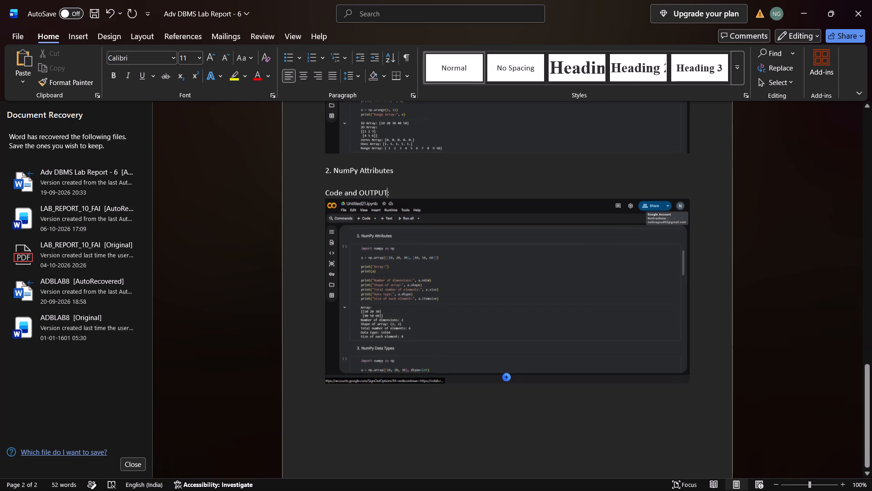
{"action": "scroll", "coordinate": [381, 324], "scroll_direction": "down", "scroll_amount": 1}
{"action": "left_click", "coordinate": [706, 344]}
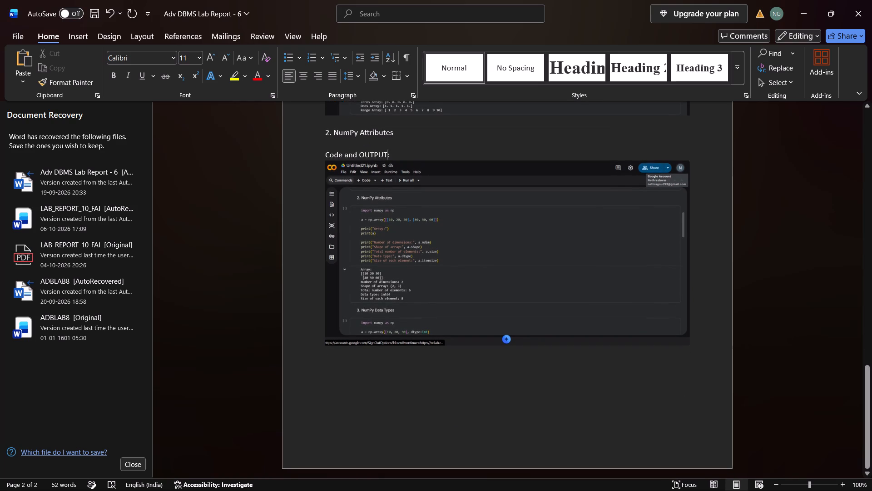
{"action": "key", "text": "Return"}
{"action": "key", "text": "Return"}
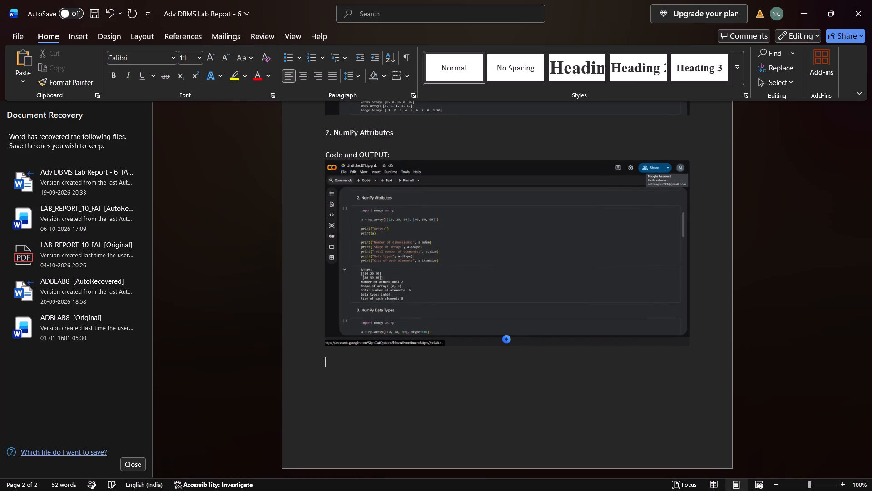
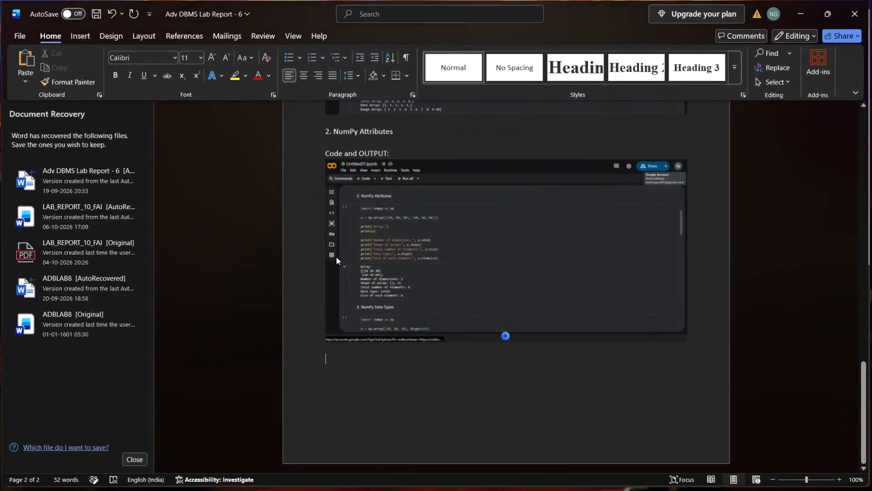
Paste the copied heading "3. NumPy Data Types Code:" as text only at the end of the report, followed by two line breaks.
{"action": "right_click", "coordinate": [334, 367]}
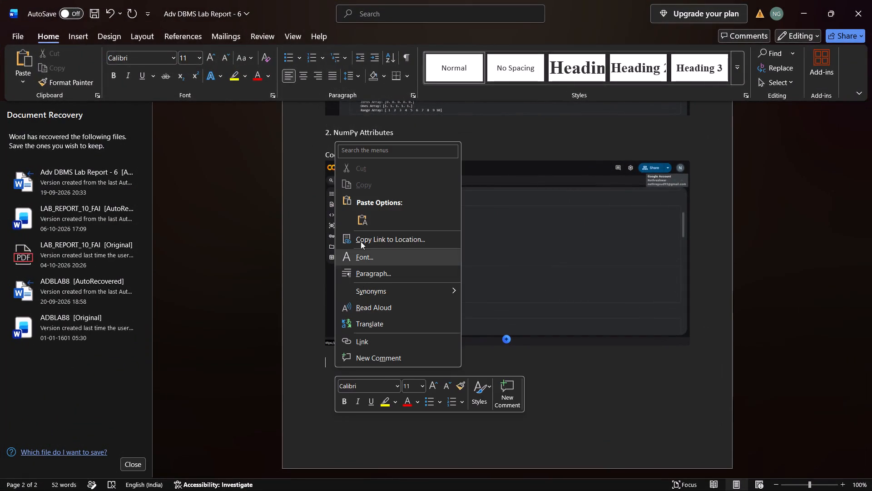
{"action": "left_click", "coordinate": [360, 220]}
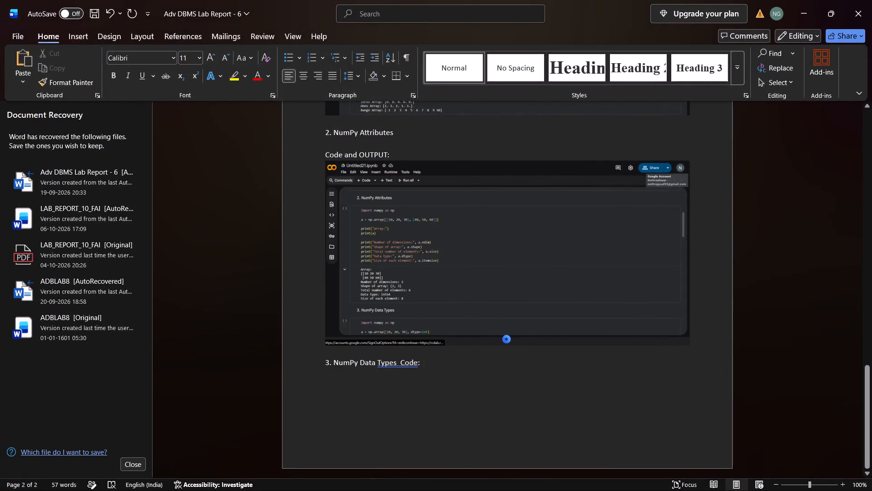
{"action": "key", "text": "Return"}
{"action": "key", "text": "Return"}
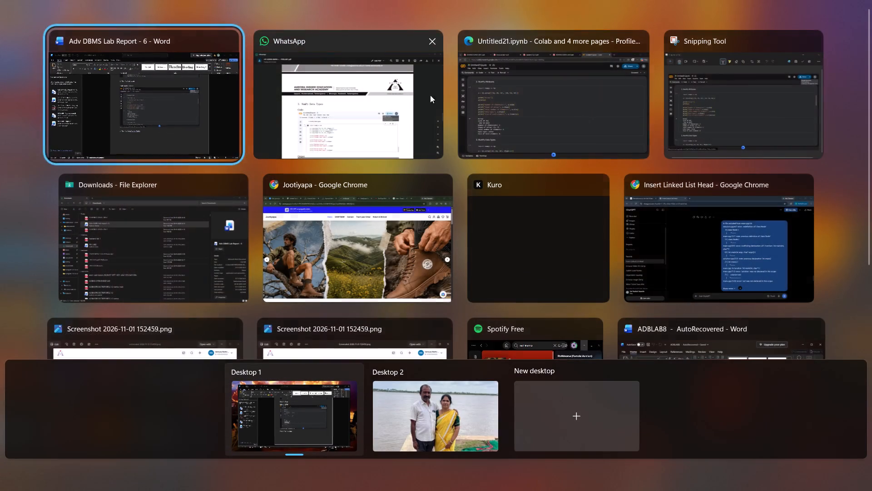
Switch to the Colab notebook in Edge, snip the page below the address bar showing 3. NumPy Data Types code and output, and copy it.
{"action": "left_click", "coordinate": [523, 42]}
{"action": "scroll", "coordinate": [286, 353], "scroll_direction": "down", "scroll_amount": 4}
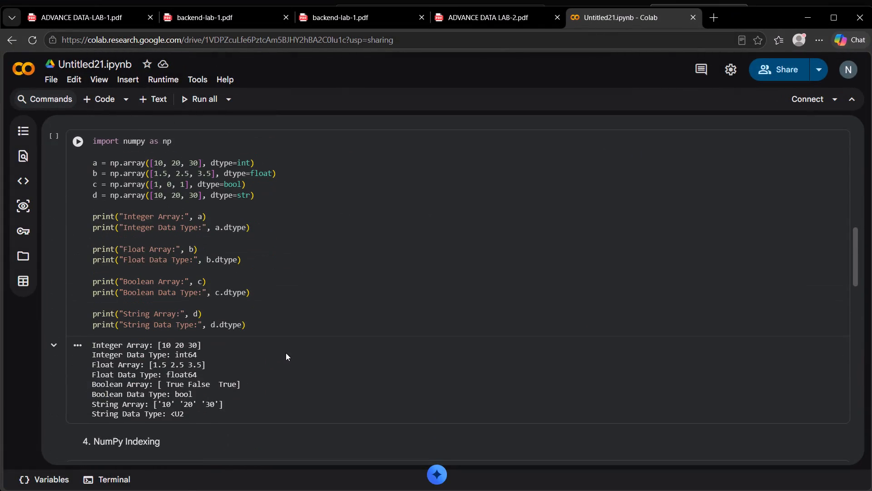
{"action": "scroll", "coordinate": [286, 353], "scroll_direction": "up", "scroll_amount": 1}
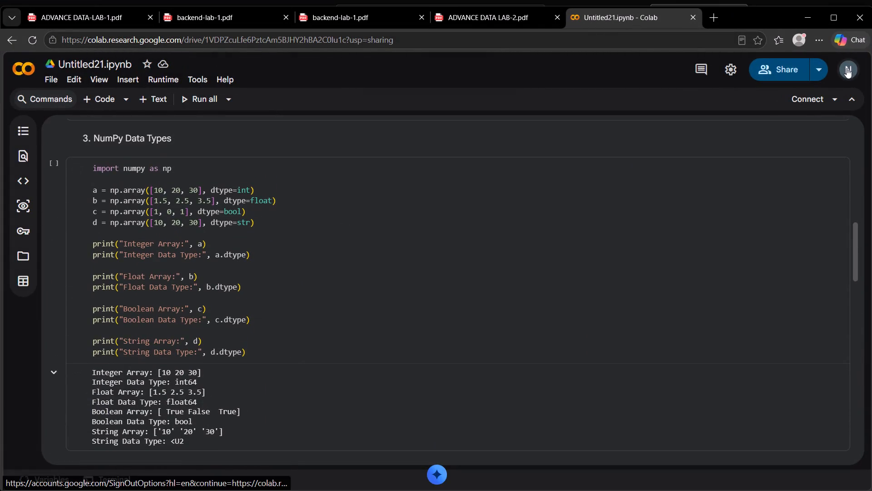
{"action": "key", "text": "Print"}
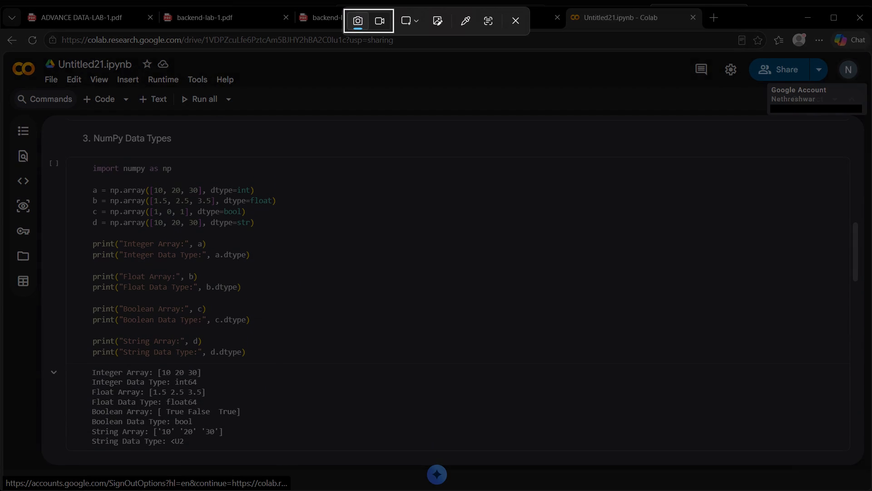
{"action": "left_click_drag", "start_coordinate": [9, 51], "coordinate": [871, 490]}
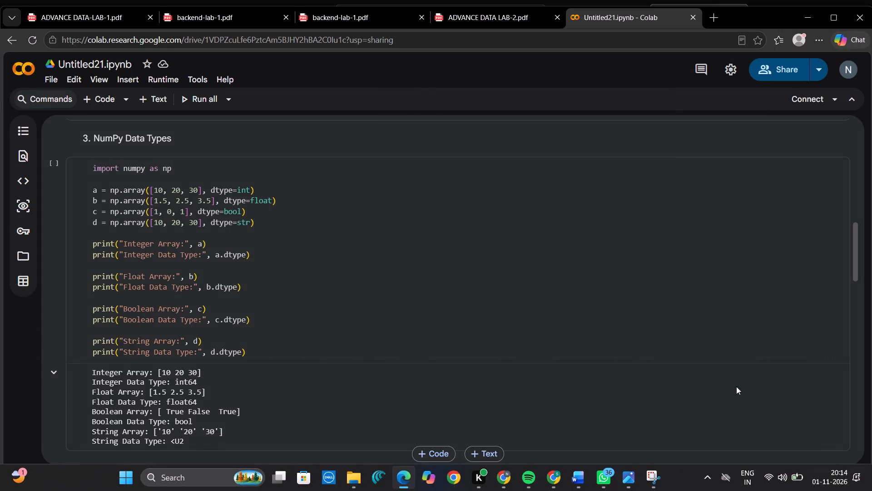
{"action": "left_click", "coordinate": [782, 367]}
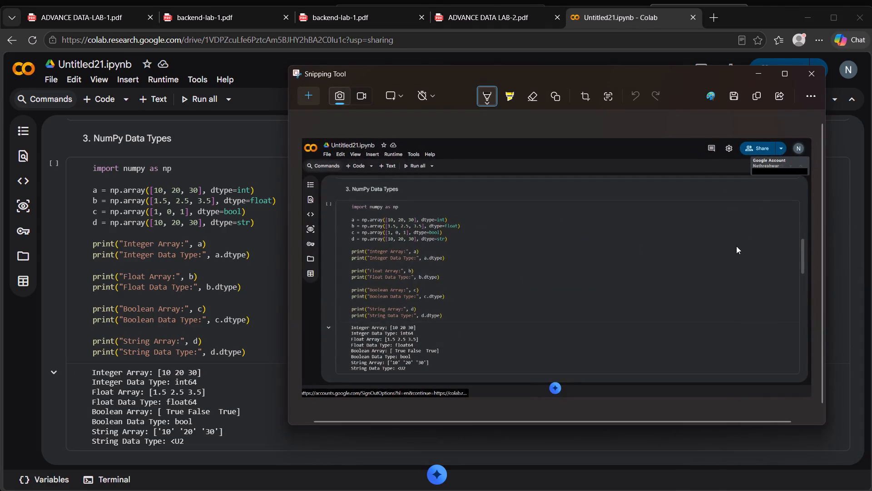
{"action": "left_click", "coordinate": [759, 92]}
{"action": "left_click", "coordinate": [757, 76]}
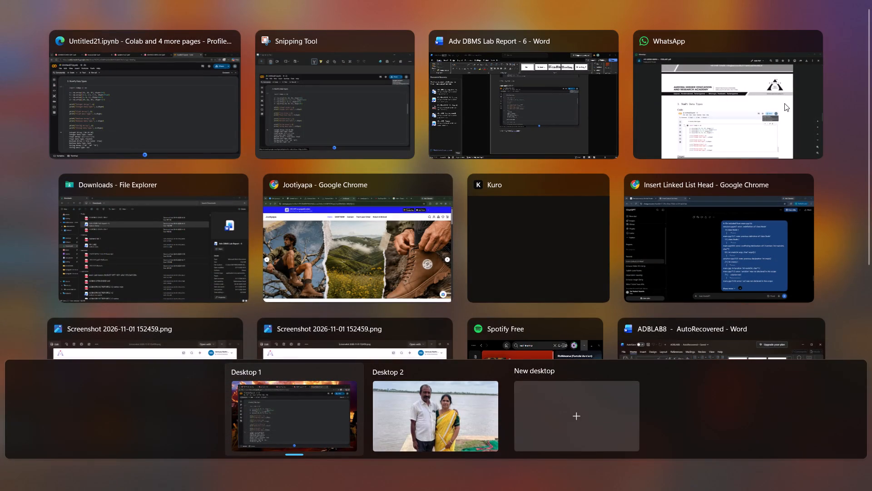
Switch back to the Word lab report and paste the NumPy Data Types snip below its heading.
{"action": "left_click", "coordinate": [475, 140]}
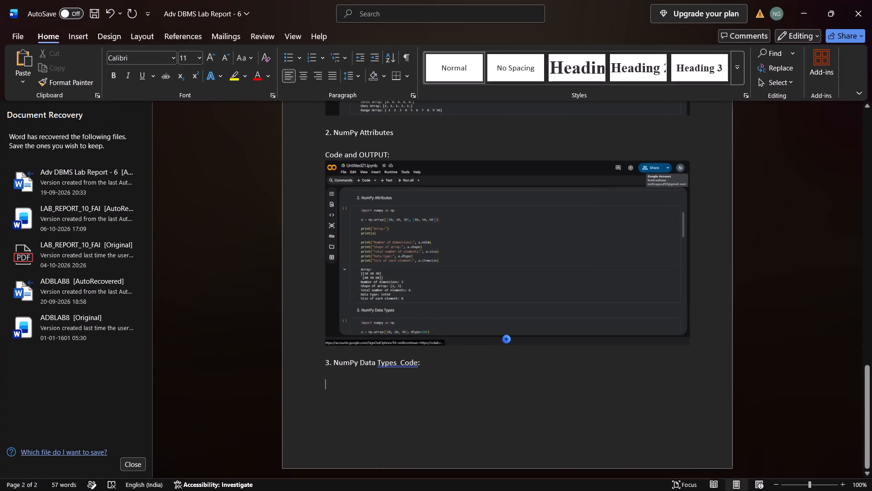
{"action": "key", "text": "ctrl+v"}
Extend the "Code:" label in the 3. NumPy Data Types heading to read "Code and OUTPUT:".
{"action": "scroll", "coordinate": [355, 343], "scroll_direction": "up", "scroll_amount": 1}
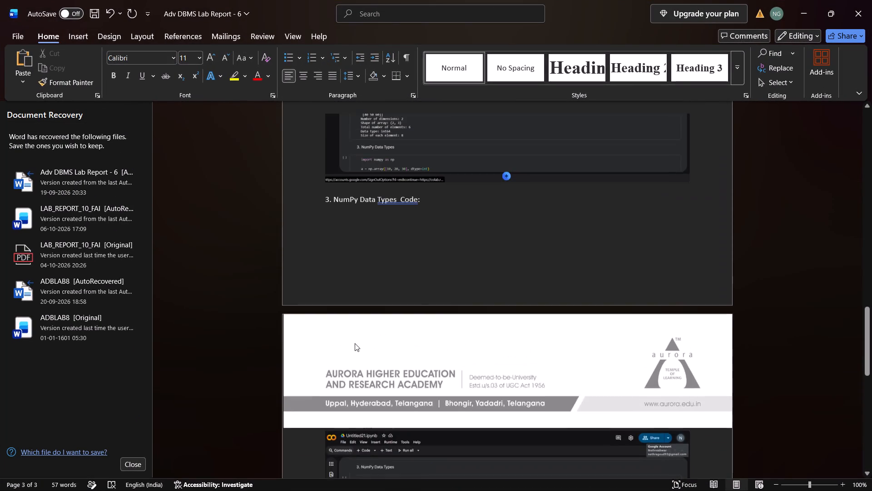
{"action": "scroll", "coordinate": [355, 343], "scroll_direction": "up", "scroll_amount": 1}
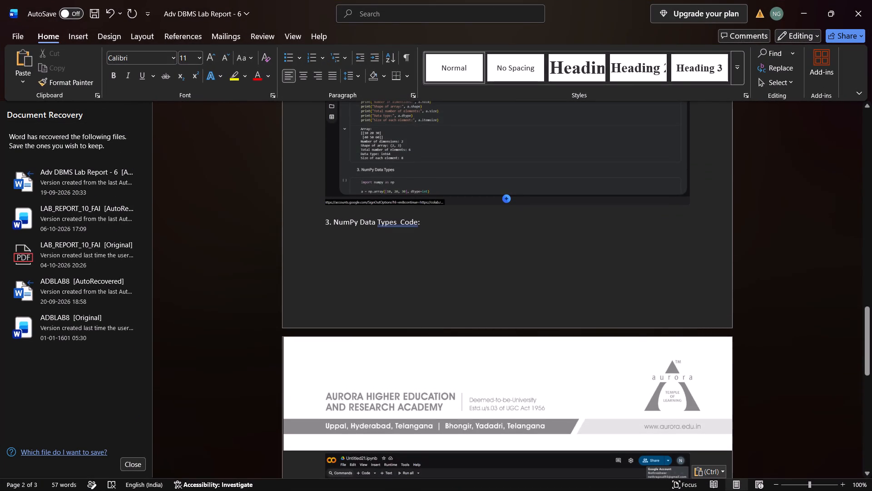
{"action": "left_click", "coordinate": [419, 222]}
{"action": "key", "text": "space"}
{"action": "type", "text": "and OUP"}
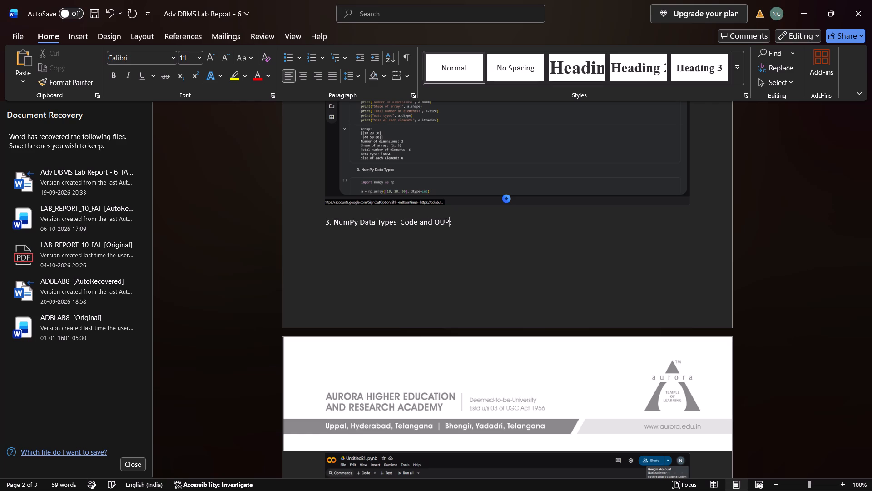
{"action": "key", "text": "BackSpace"}
{"action": "type", "text": "TPUT"}
Add two new lines after the NumPy Data Types screenshot at the end of the report.
{"action": "scroll", "coordinate": [437, 328], "scroll_direction": "down", "scroll_amount": 3}
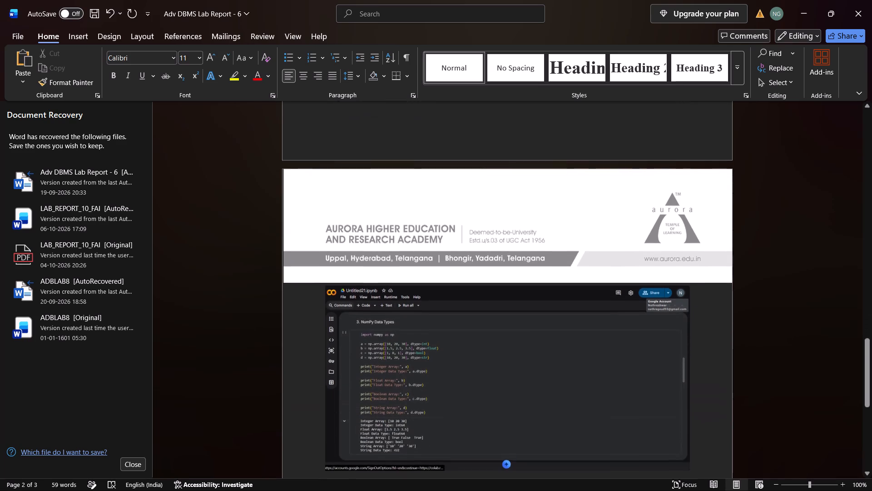
{"action": "scroll", "coordinate": [437, 328], "scroll_direction": "down", "scroll_amount": 2}
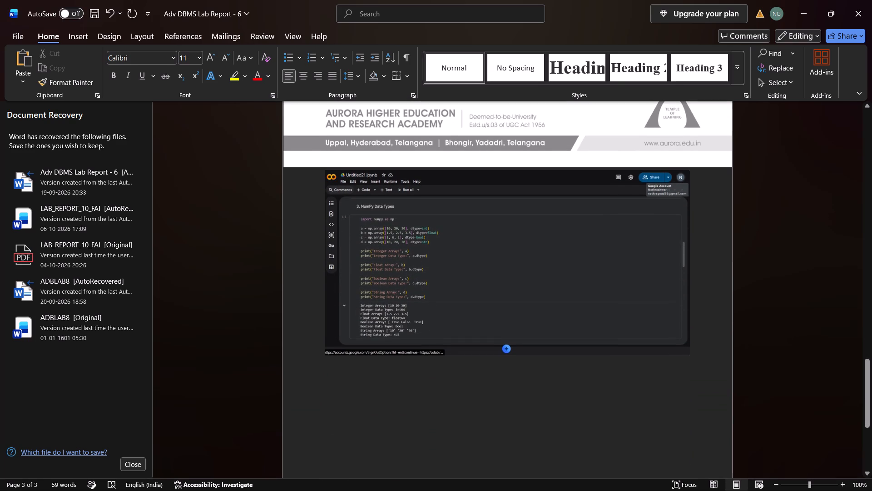
{"action": "left_click", "coordinate": [718, 336]}
{"action": "key", "text": "Return"}
{"action": "key", "text": "Return"}
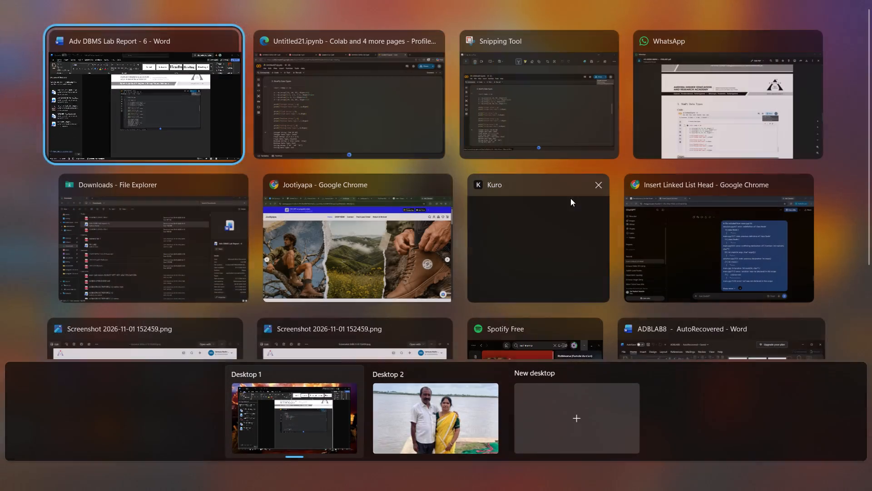
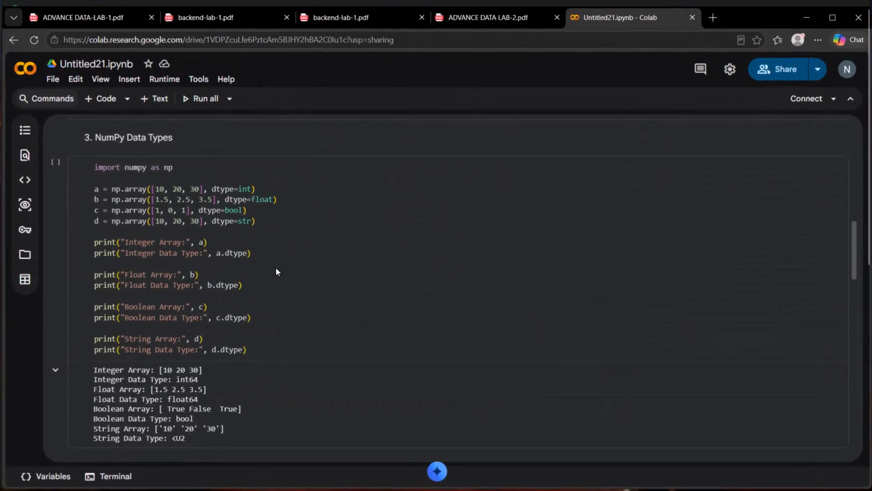
Snip the notebook page below the address bar showing the 4. NumPy Indexing code and output, copy it, and dismiss the capture notification.
{"action": "scroll", "coordinate": [274, 268], "scroll_direction": "down", "scroll_amount": 2}
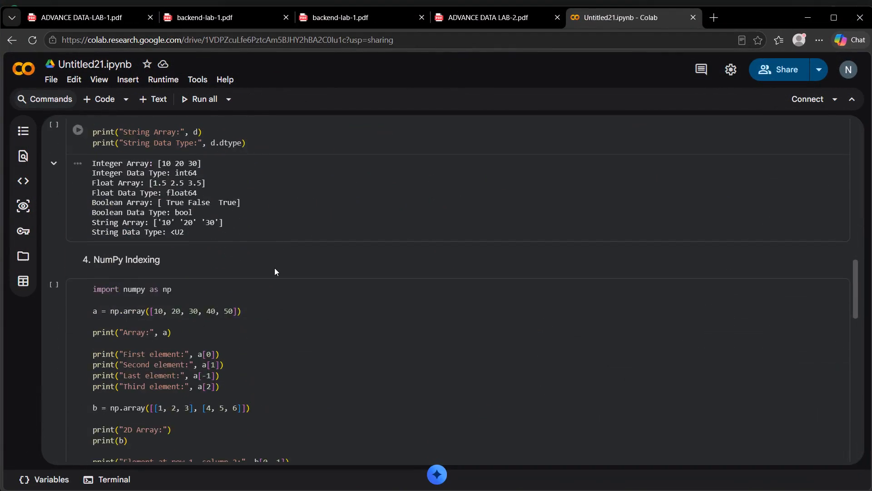
{"action": "scroll", "coordinate": [274, 268], "scroll_direction": "down", "scroll_amount": 3}
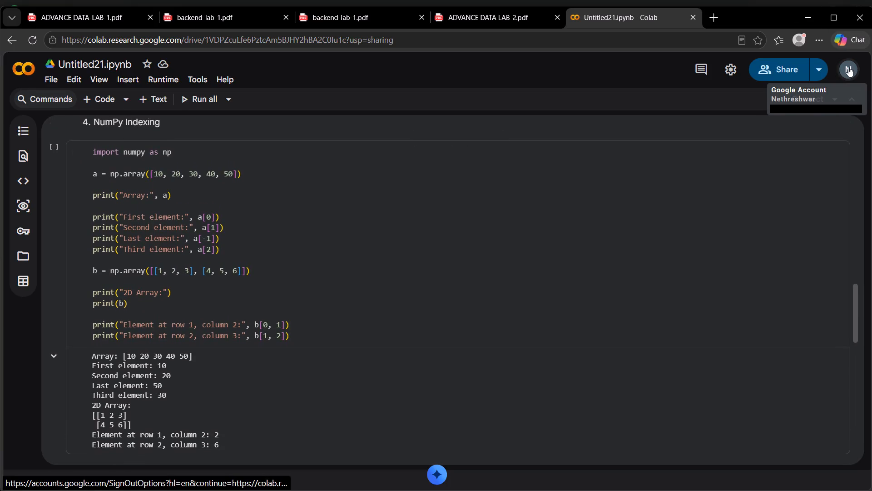
{"action": "key", "text": "Print"}
{"action": "left_click", "coordinate": [9, 50]}
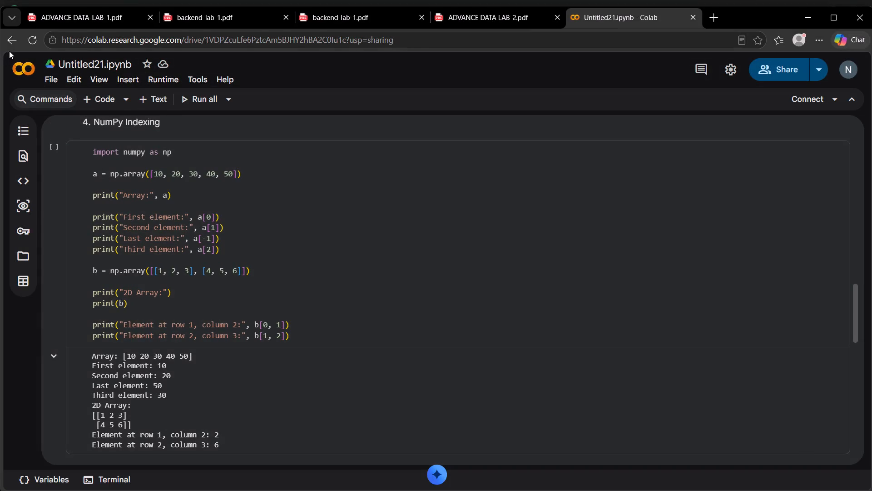
{"action": "left_click", "coordinate": [847, 408]}
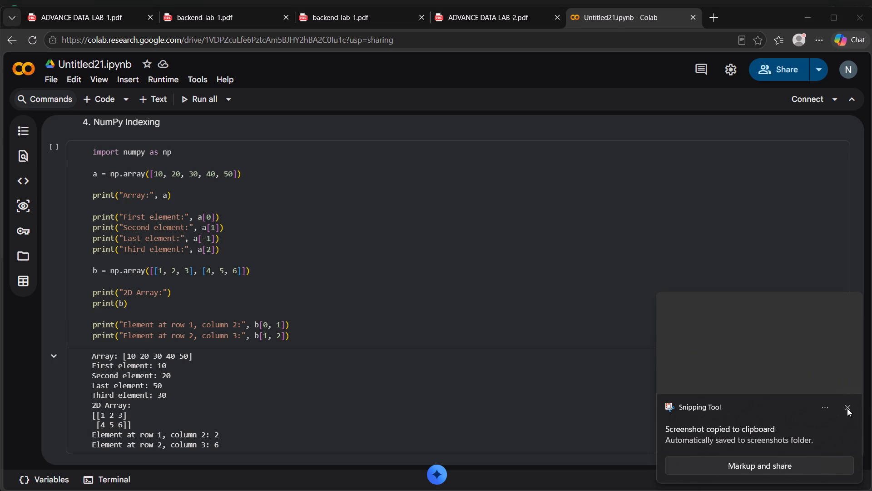
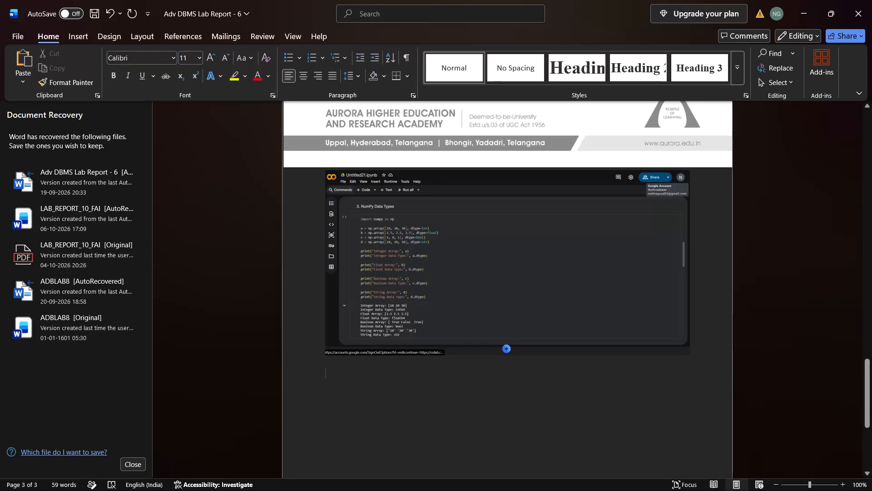
Add the heading "4. NumPy Indexing Code:" below the NumPy Data Types screenshot, leaving a blank line beneath it.
{"action": "left_click", "coordinate": [723, 341]}
{"action": "key", "text": "Return"}
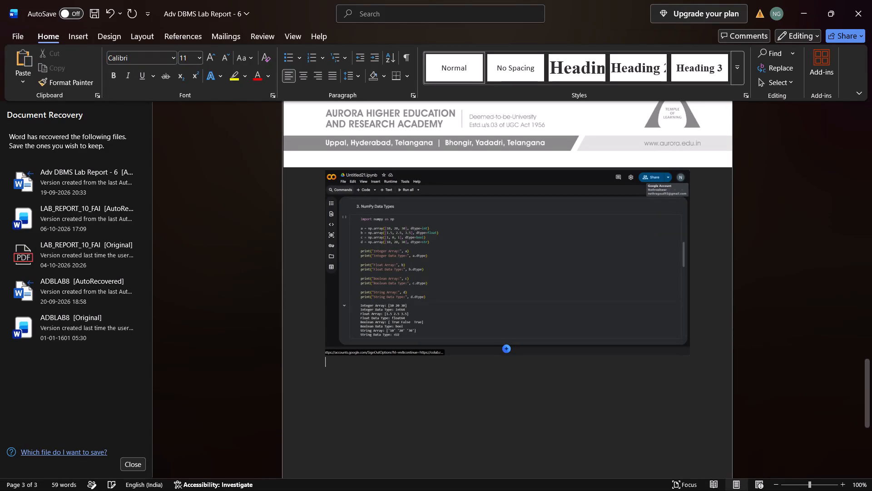
{"action": "key", "text": "Return"}
{"action": "right_click", "coordinate": [325, 380]}
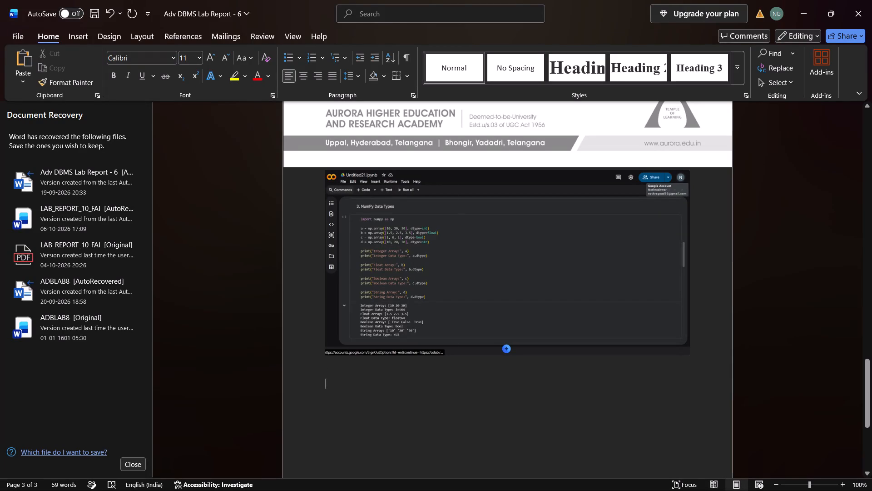
{"action": "left_click", "coordinate": [357, 233]}
{"action": "key", "text": "Return"}
{"action": "key", "text": "Return"}
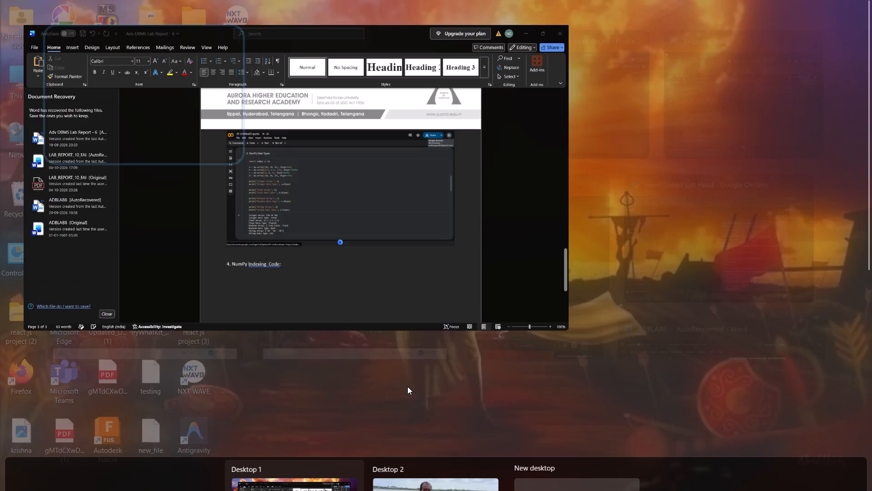
Switch to the Colab notebook, snip the page below the address bar showing the NumPy Indexing code and output, and copy the capture.
{"action": "left_click", "coordinate": [577, 130]}
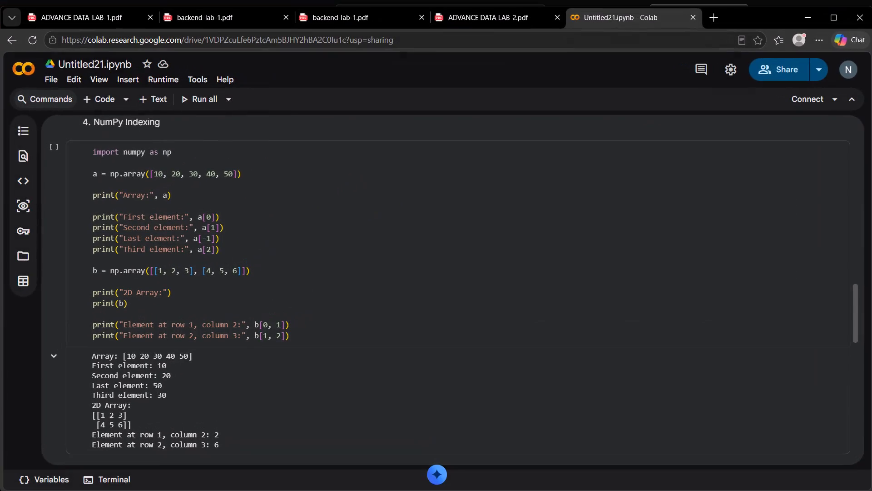
{"action": "scroll", "coordinate": [230, 277], "scroll_direction": "up", "scroll_amount": 1}
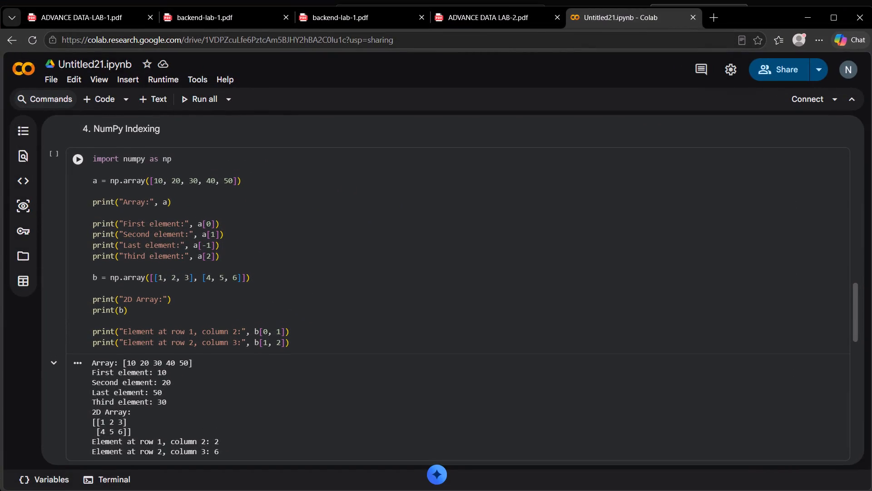
{"action": "key", "text": "Print"}
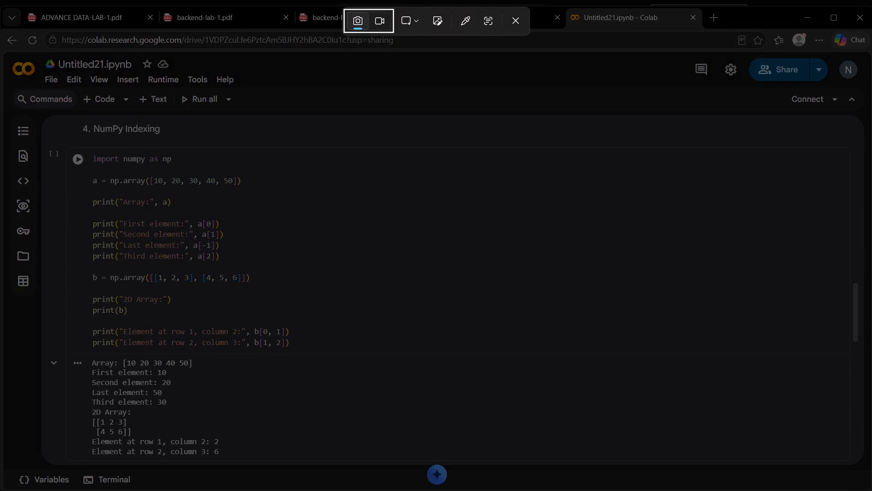
{"action": "left_click", "coordinate": [517, 25]}
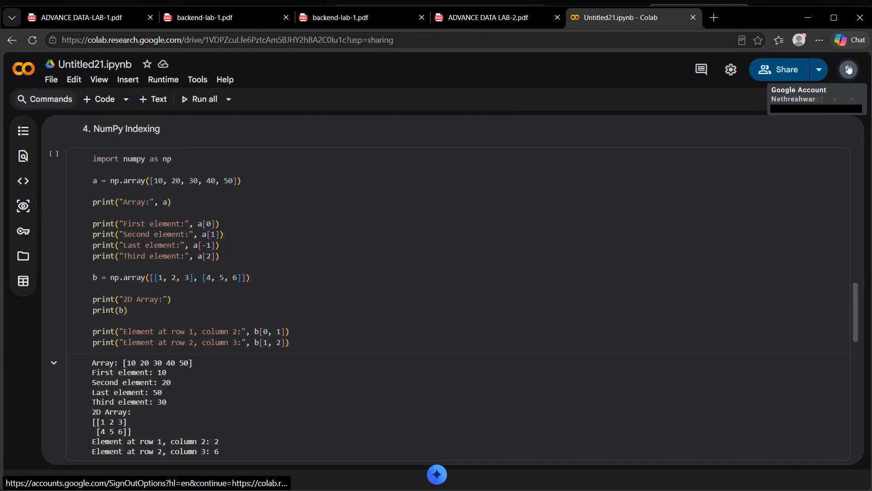
{"action": "key", "text": "Print"}
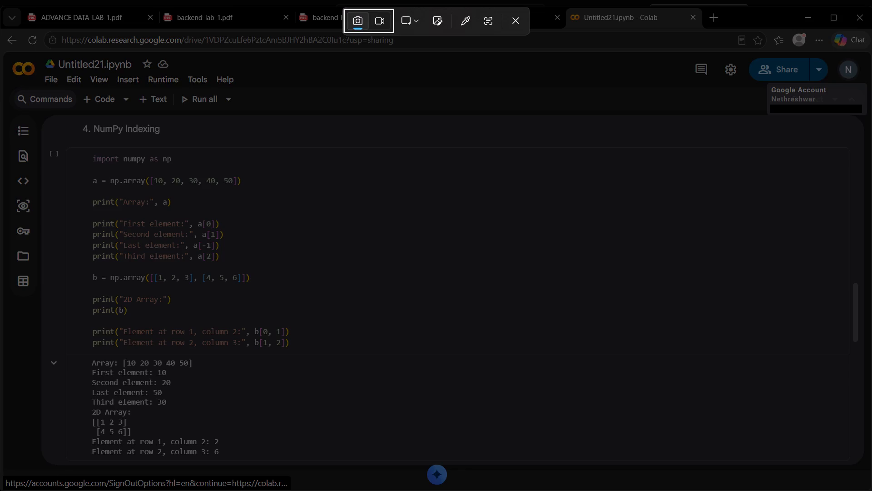
{"action": "left_click_drag", "start_coordinate": [6, 51], "coordinate": [871, 490]}
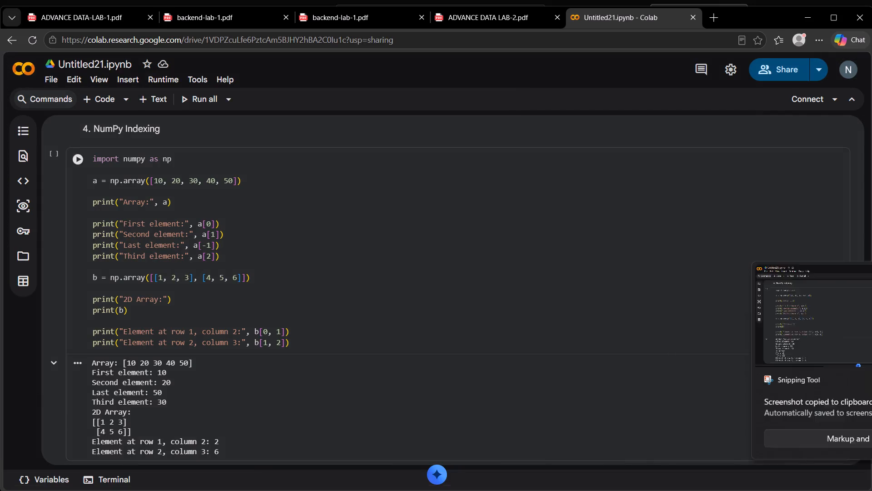
{"action": "left_click", "coordinate": [820, 333]}
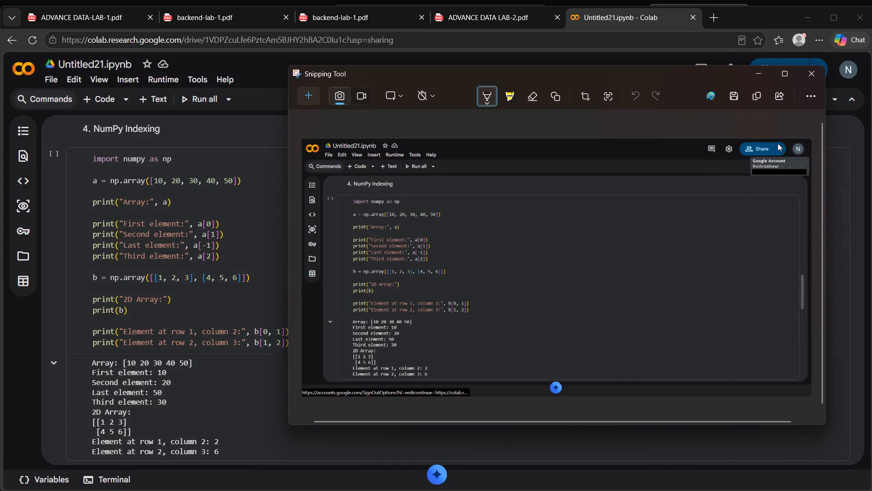
{"action": "left_click", "coordinate": [766, 99]}
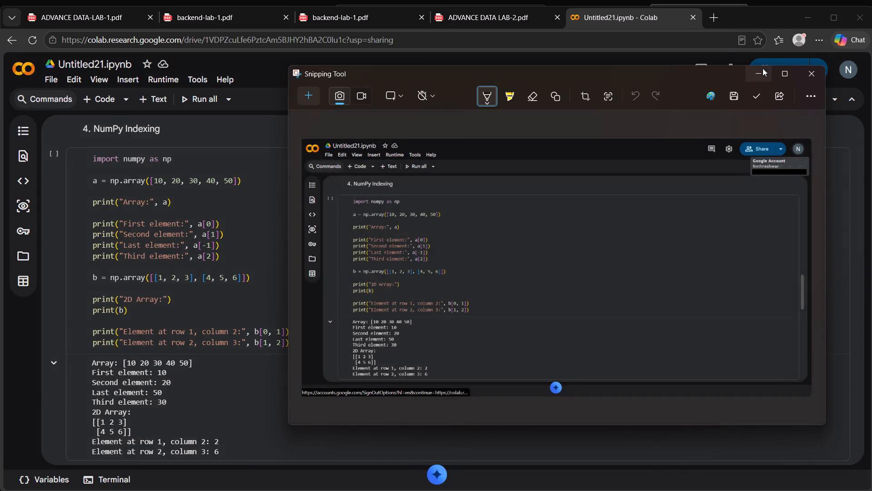
{"action": "left_click", "coordinate": [763, 68]}
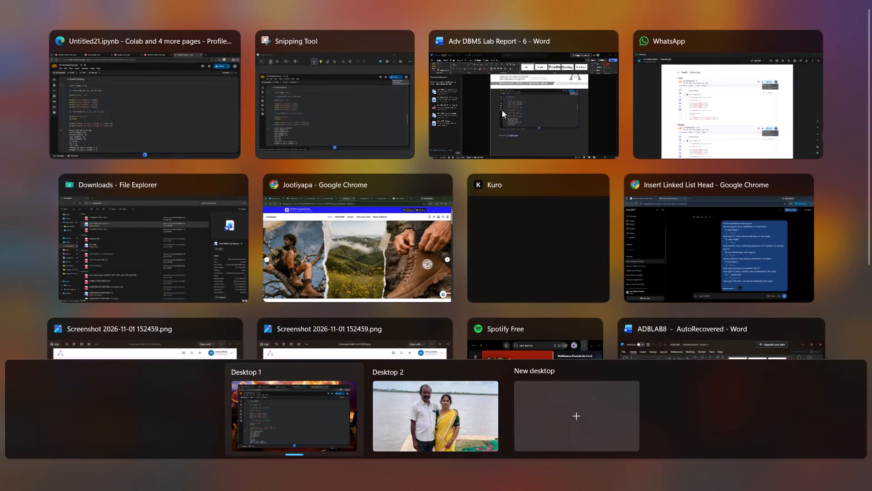
Return to the Word report and paste the copied screenshot below the "4. NumPy Indexing Code:" heading.
{"action": "left_click", "coordinate": [502, 110]}
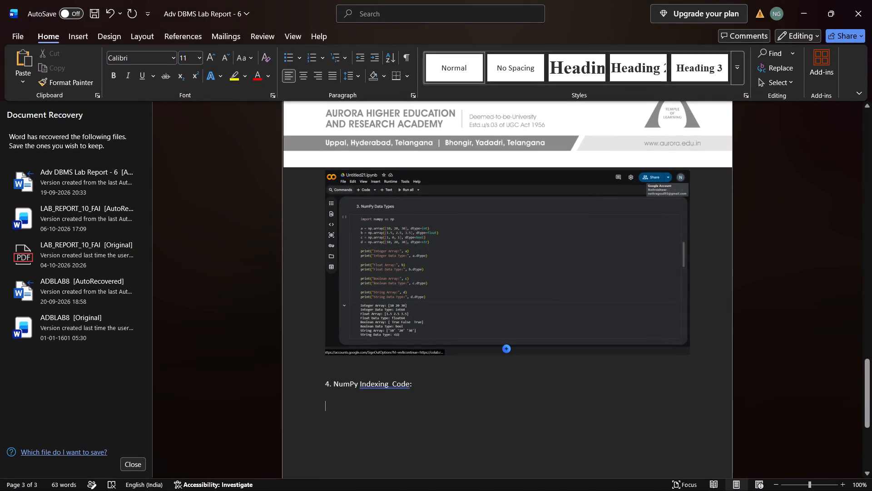
{"action": "right_click", "coordinate": [327, 406]}
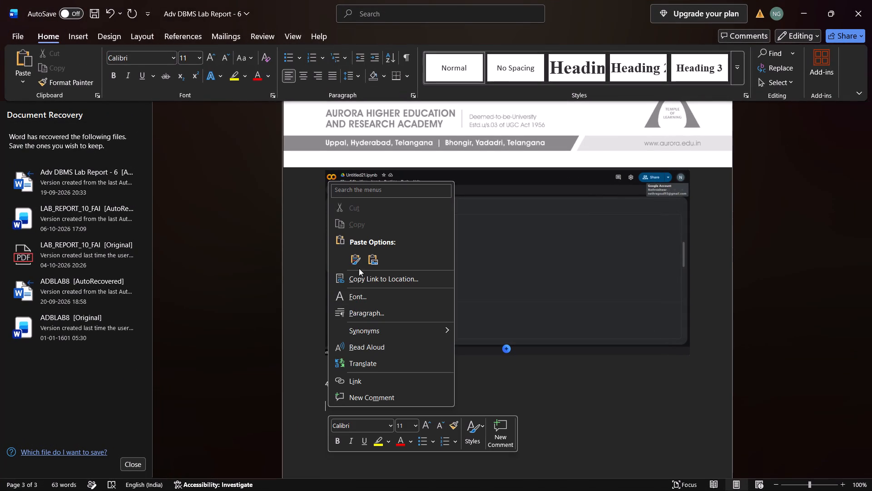
{"action": "left_click", "coordinate": [357, 263]}
{"action": "scroll", "coordinate": [387, 229], "scroll_direction": "right", "scroll_amount": 1}
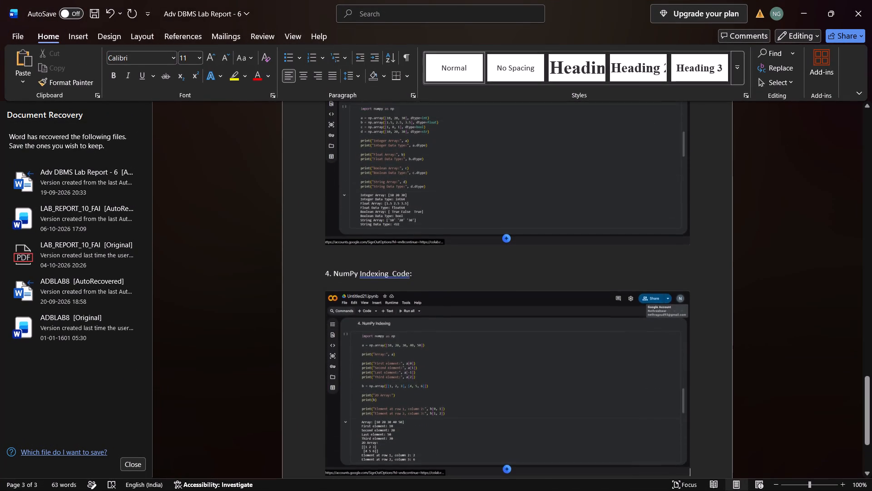
{"action": "scroll", "coordinate": [387, 229], "scroll_direction": "right", "scroll_amount": 1}
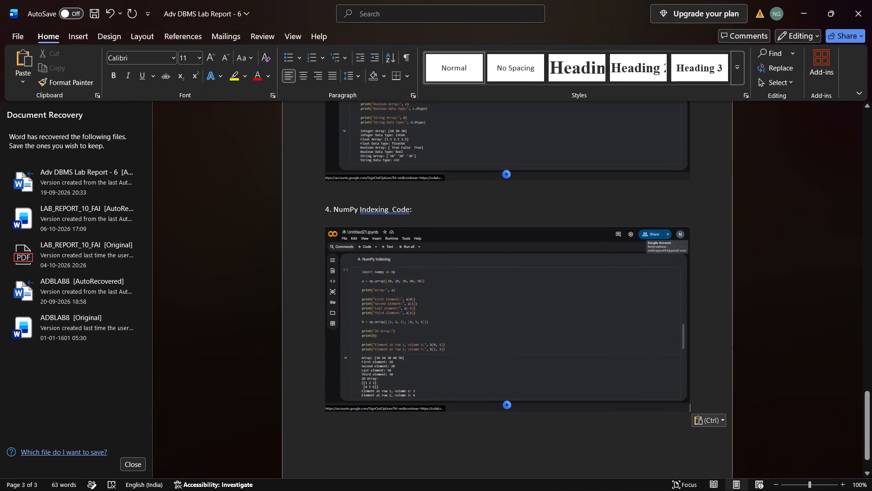
Extend the section 4 heading to read "4. NumPy Indexing Code and OUTPUT:".
{"action": "left_click", "coordinate": [410, 210]}
{"action": "key", "text": "space"}
{"action": "type", "text": "an"}
{"action": "type", "text": "d OUTPUT"}
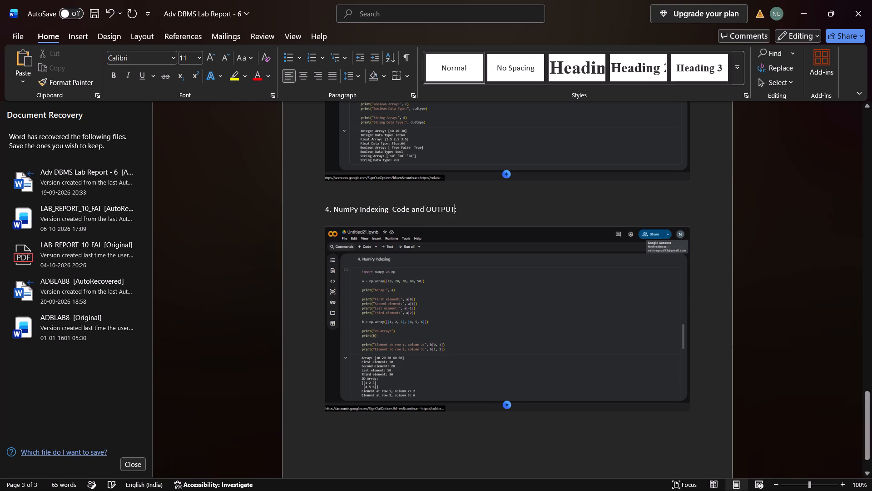
Place the insertion point just after the NumPy Indexing screenshot to continue the report.
{"action": "scroll", "coordinate": [425, 261], "scroll_direction": "down", "scroll_amount": 2}
{"action": "left_click", "coordinate": [719, 363]}
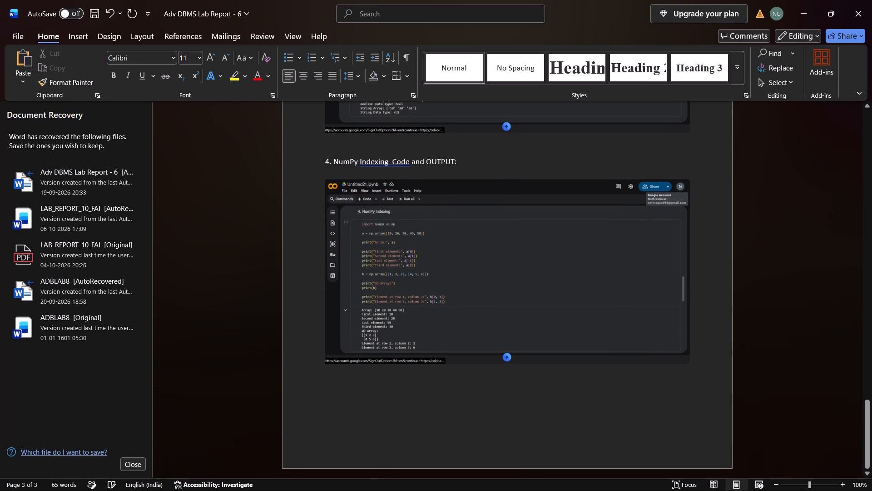
Review the earlier NumPy sections of the Word report and start a new line below the NumPy Indexing screenshot.
{"action": "key", "text": "Return"}
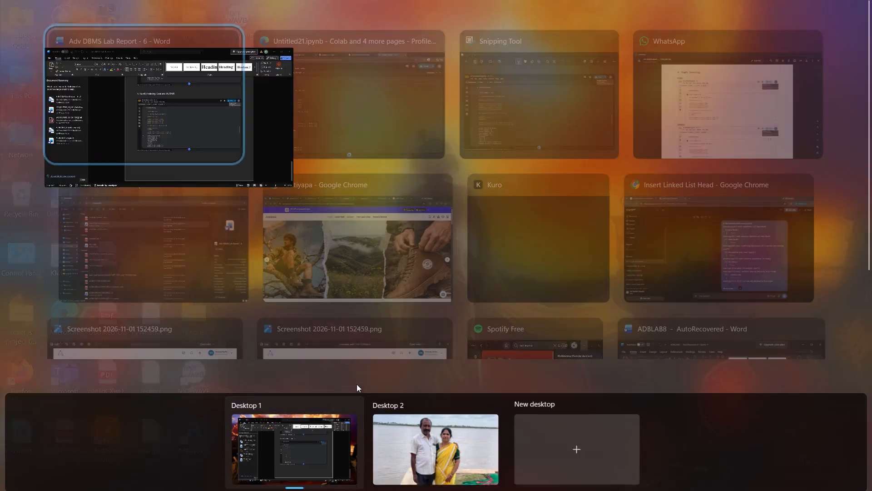
{"action": "left_click", "coordinate": [184, 93]}
{"action": "scroll", "coordinate": [444, 214], "scroll_direction": "up", "scroll_amount": 1}
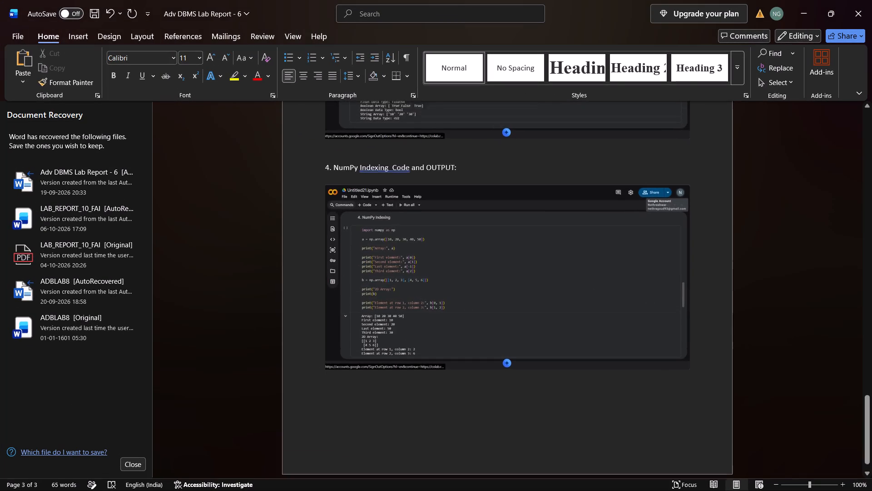
{"action": "scroll", "coordinate": [444, 214], "scroll_direction": "up", "scroll_amount": 17}
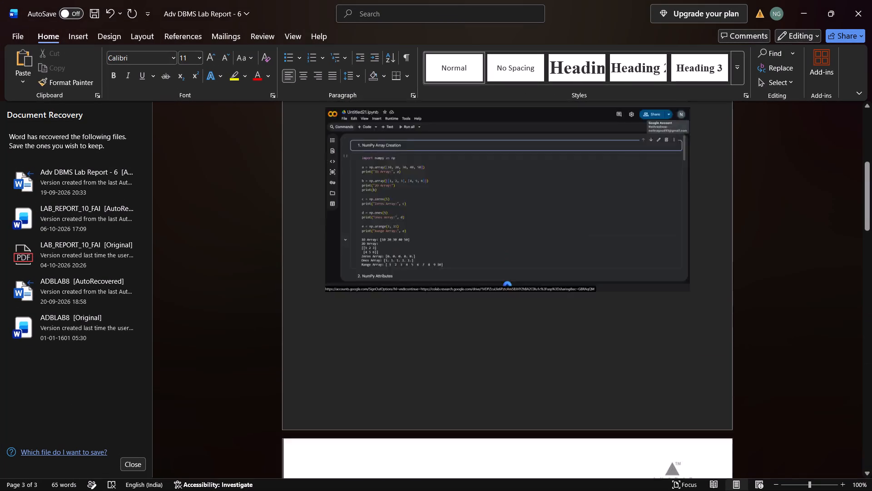
{"action": "scroll", "coordinate": [444, 214], "scroll_direction": "up", "scroll_amount": 3}
{"action": "scroll", "coordinate": [444, 214], "scroll_direction": "down", "scroll_amount": 14}
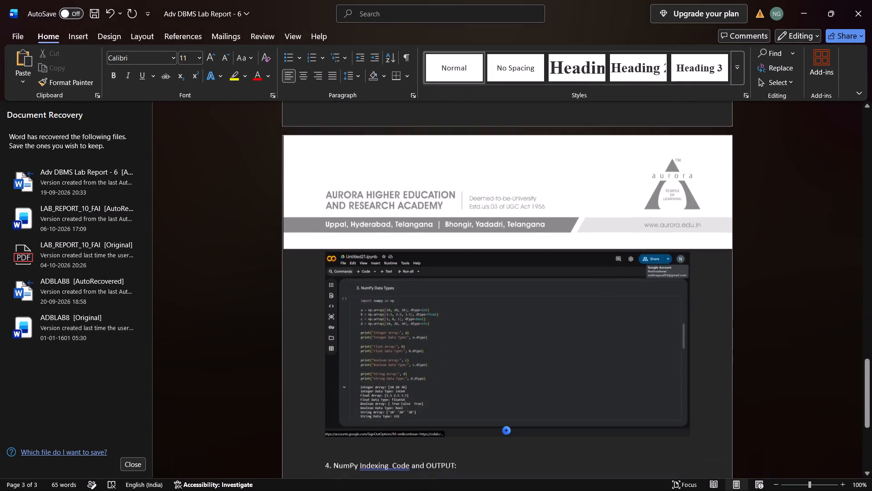
{"action": "scroll", "coordinate": [444, 214], "scroll_direction": "down", "scroll_amount": 8}
{"action": "key", "text": "Return"}
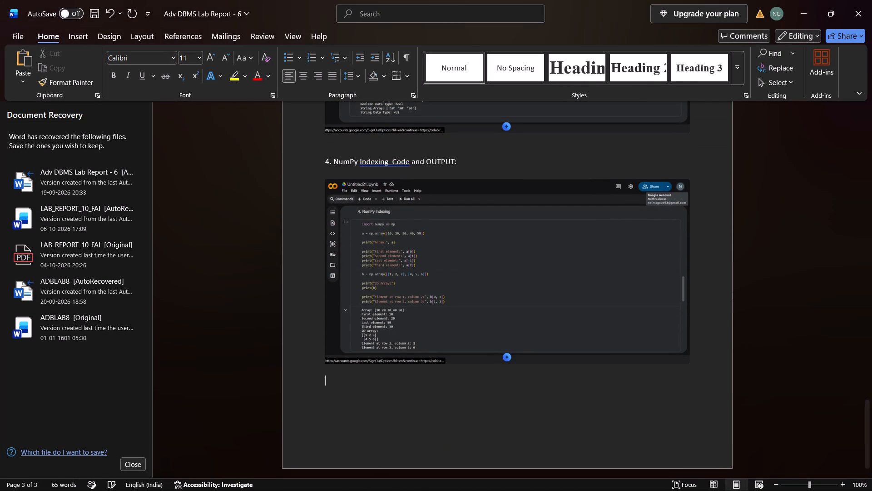
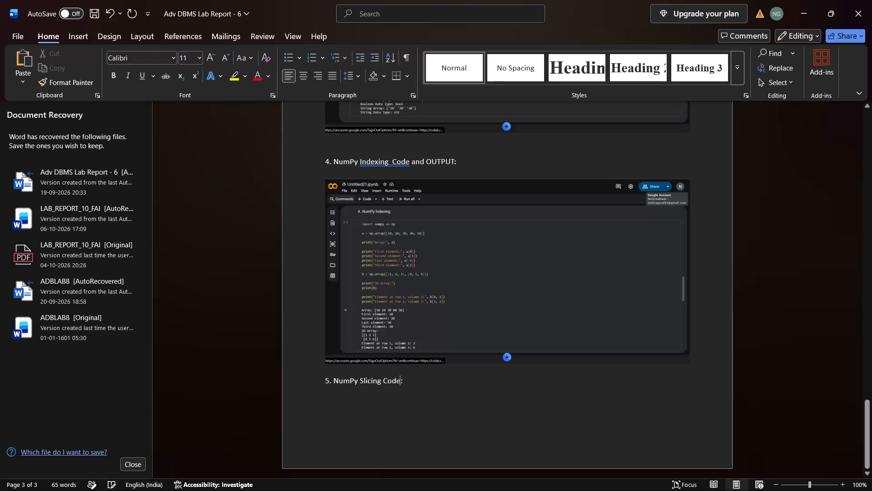
Start a new line below the "5. NumPy Slicing Code:" heading in the report.
{"action": "key", "text": "Return"}
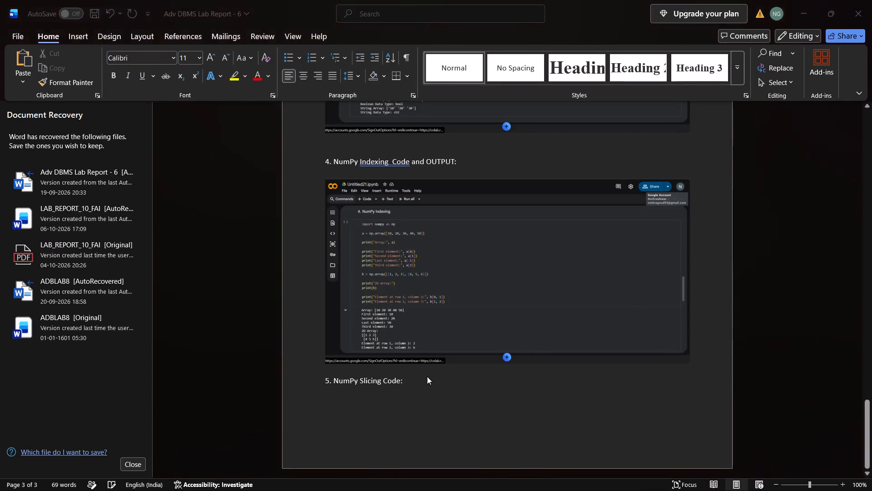
Switch to the Colab notebook and examine the code and output of the "5. NumPy Slicing" section.
{"action": "left_click", "coordinate": [595, 100]}
{"action": "scroll", "coordinate": [341, 306], "scroll_direction": "down", "scroll_amount": 3}
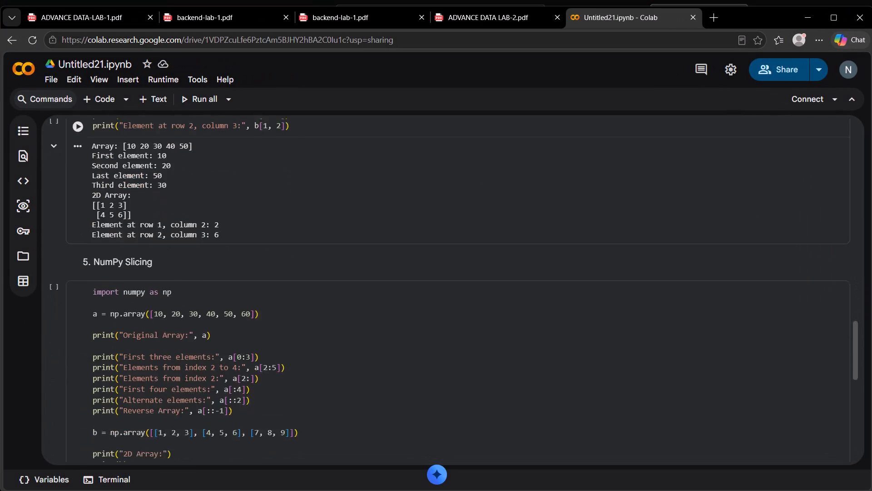
{"action": "scroll", "coordinate": [341, 306], "scroll_direction": "down", "scroll_amount": 5}
{"action": "scroll", "coordinate": [341, 306], "scroll_direction": "up", "scroll_amount": 1}
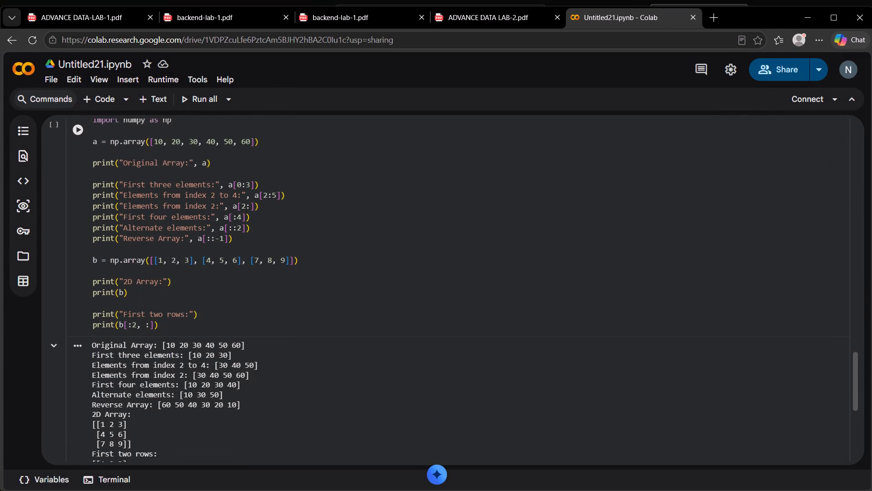
{"action": "scroll", "coordinate": [341, 306], "scroll_direction": "up", "scroll_amount": 1}
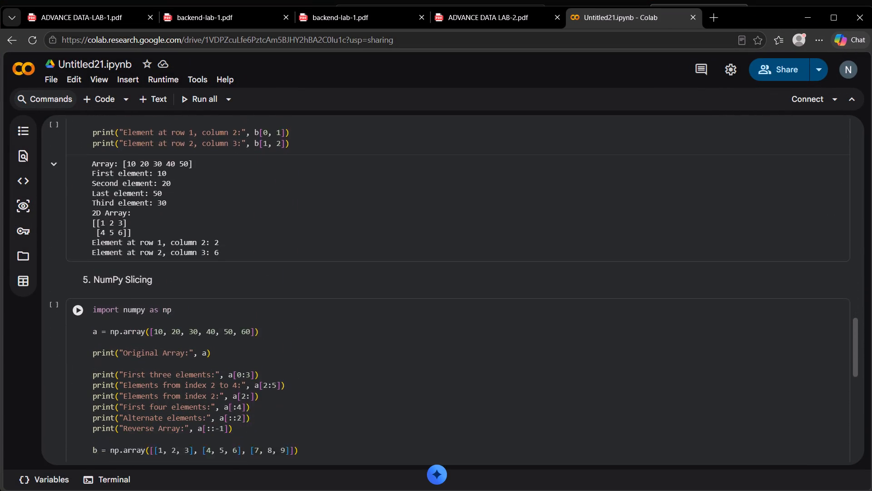
{"action": "scroll", "coordinate": [341, 306], "scroll_direction": "up", "scroll_amount": 1}
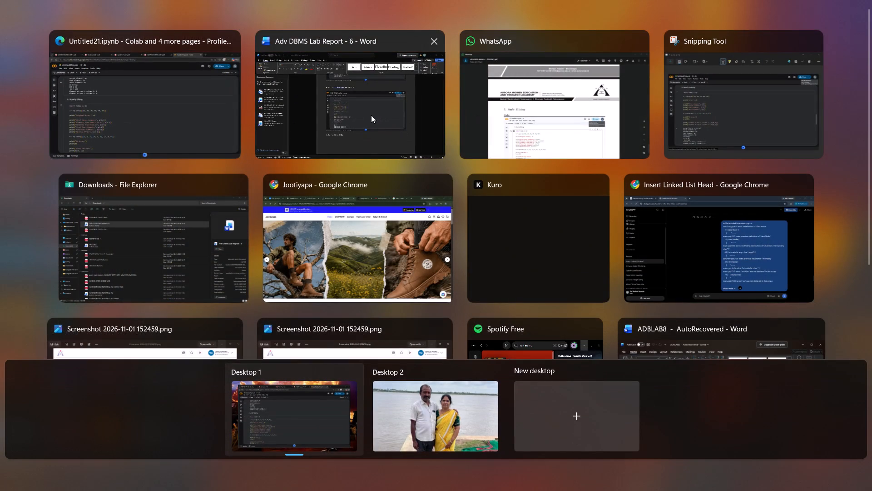
Switch to the Colab notebook, snip the page below the address bar showing the NumPy Slicing code and output, and copy the capture.
{"action": "left_click", "coordinate": [371, 115]}
{"action": "left_click", "coordinate": [309, 153]}
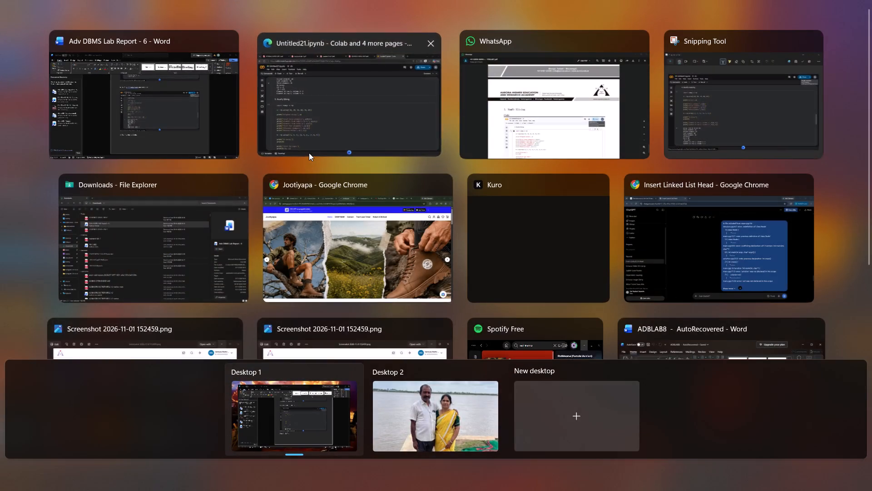
{"action": "scroll", "coordinate": [311, 260], "scroll_direction": "down", "scroll_amount": 1}
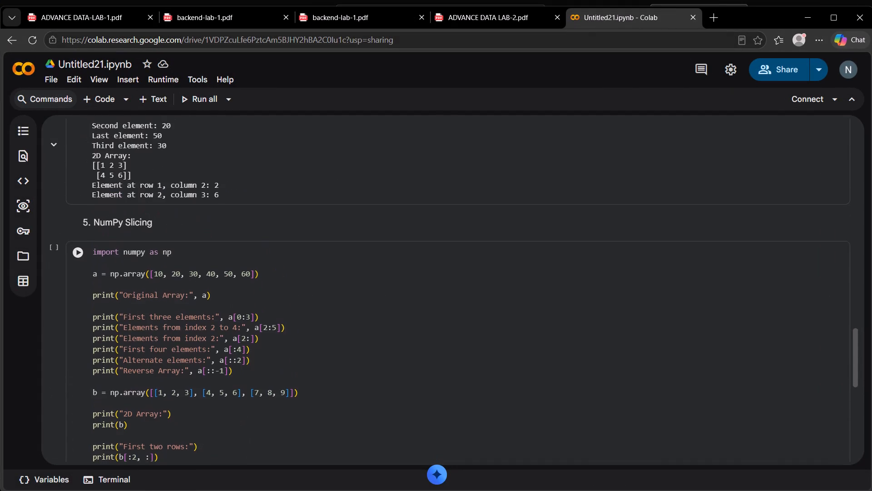
{"action": "scroll", "coordinate": [311, 260], "scroll_direction": "down", "scroll_amount": 1}
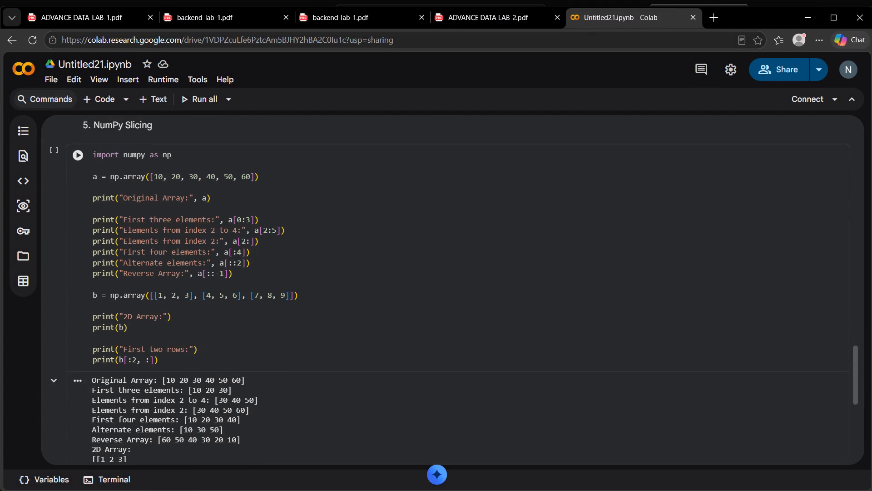
{"action": "key", "text": "Print"}
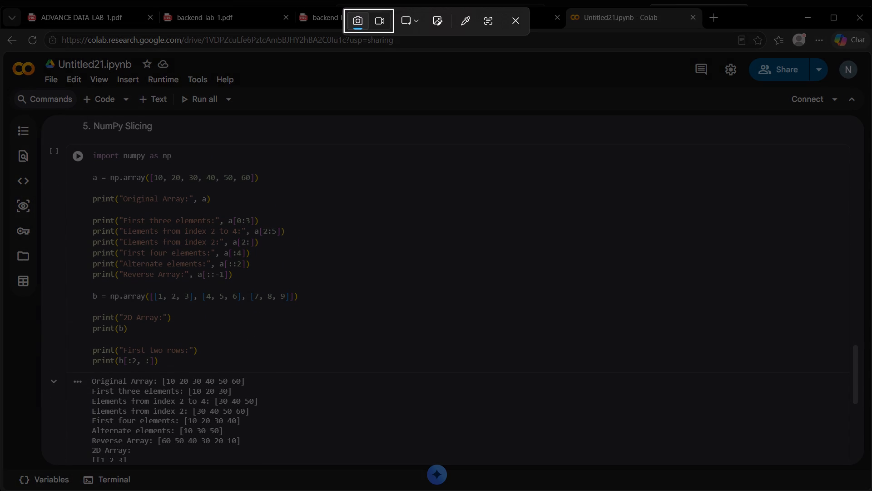
{"action": "left_click", "coordinate": [520, 24]}
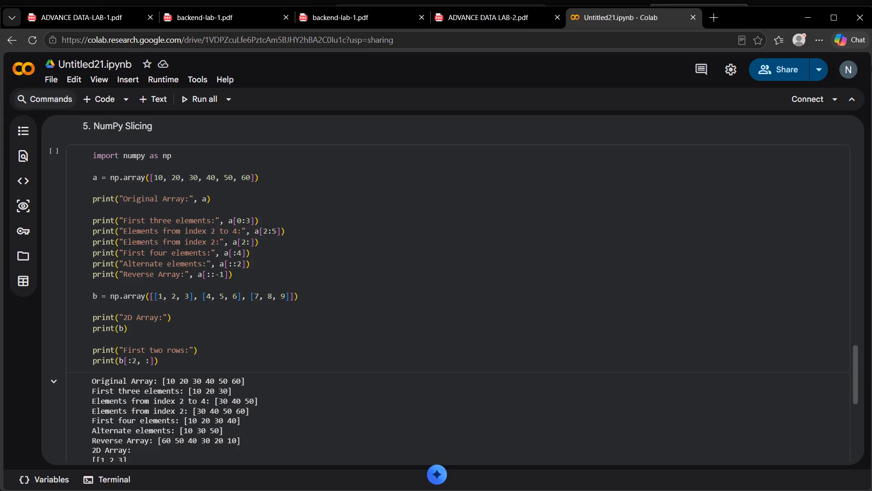
{"action": "key", "text": "Print"}
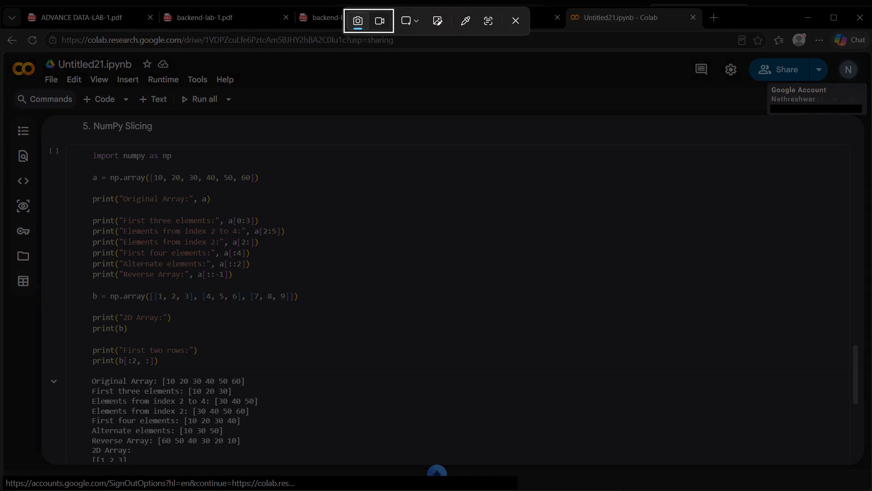
{"action": "left_click_drag", "start_coordinate": [7, 50], "coordinate": [870, 490]}
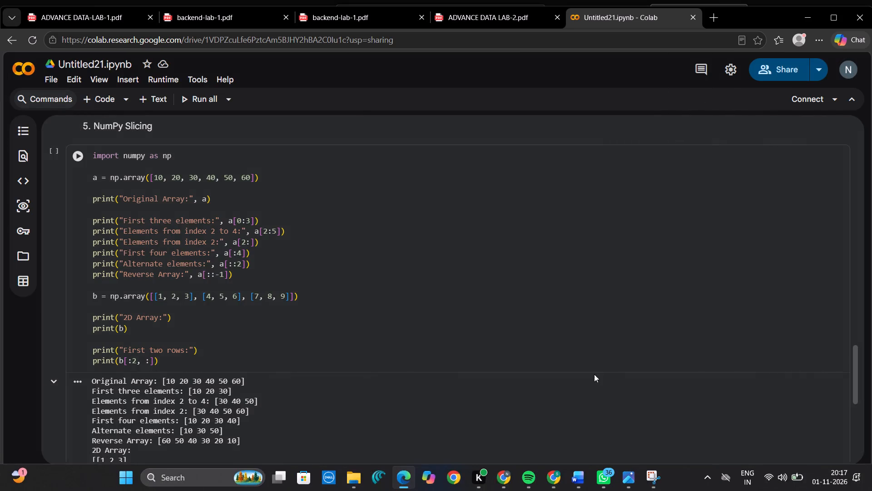
{"action": "left_click", "coordinate": [778, 357]}
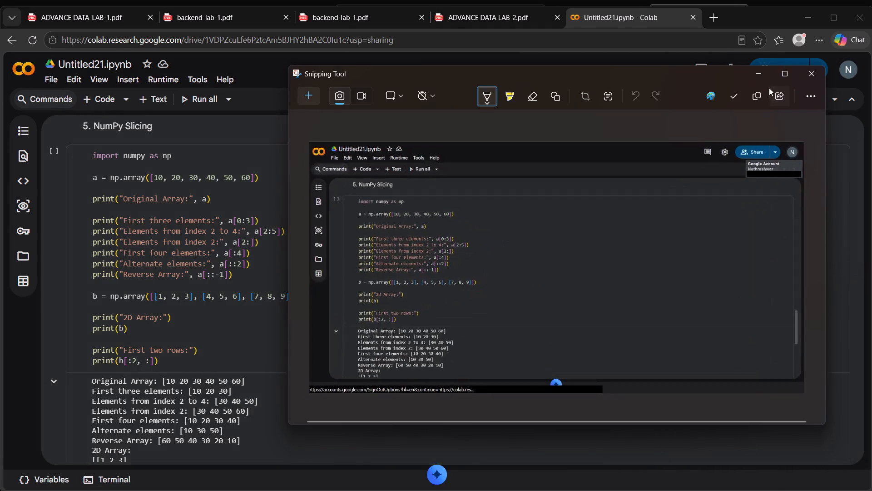
{"action": "left_click", "coordinate": [761, 92]}
{"action": "left_click", "coordinate": [760, 84]}
{"action": "left_click", "coordinate": [760, 80]}
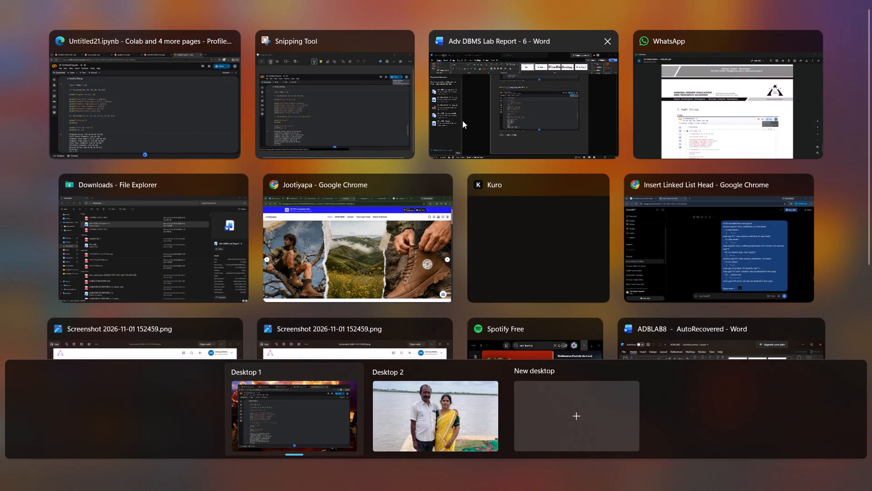
Return to the Word report, paste the copied screenshot below the "5. NumPy Slicing Code:" heading, and start a new line after it.
{"action": "left_click", "coordinate": [476, 112]}
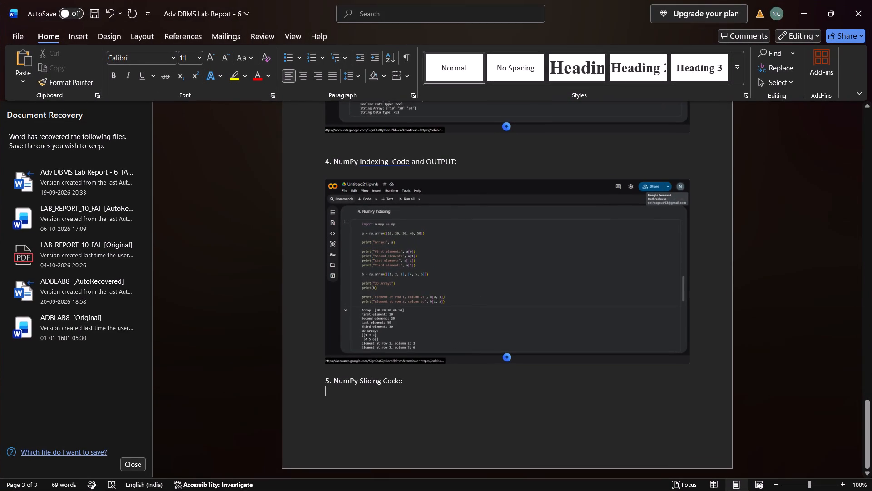
{"action": "right_click", "coordinate": [329, 392]}
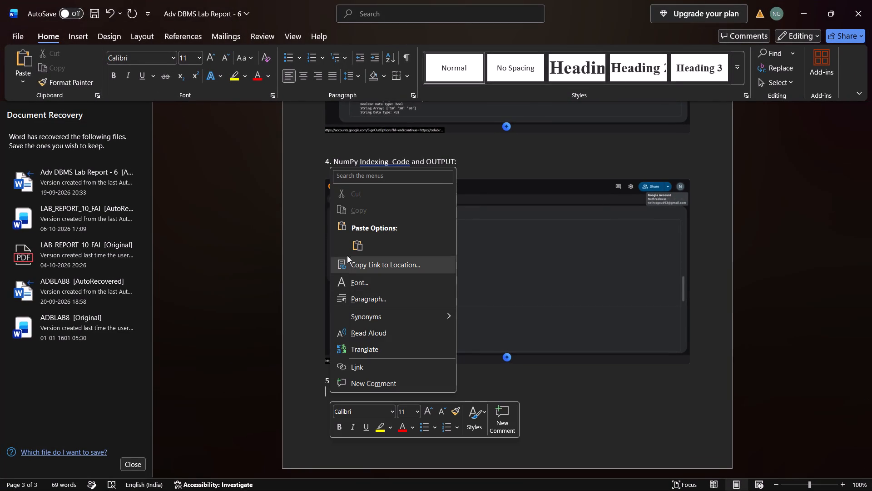
{"action": "key", "text": "ctrl+v"}
{"action": "left_click", "coordinate": [608, 388]}
{"action": "key", "text": "ctrl+v"}
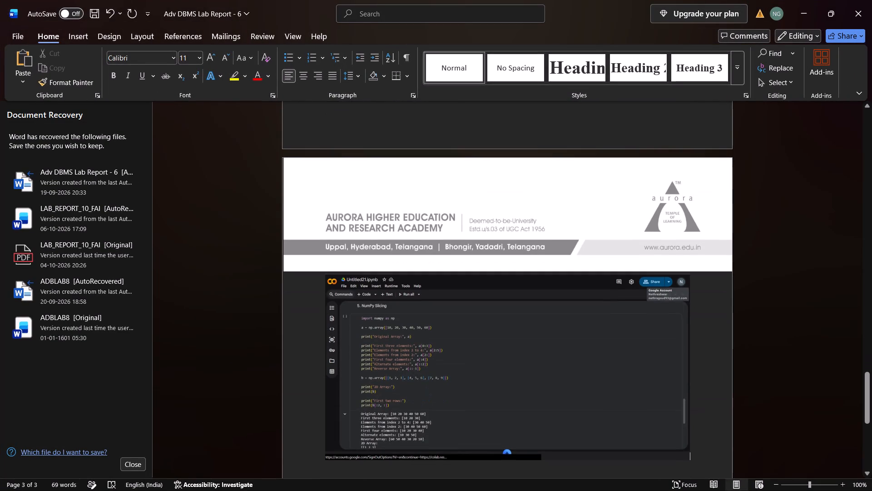
{"action": "key", "text": "Return"}
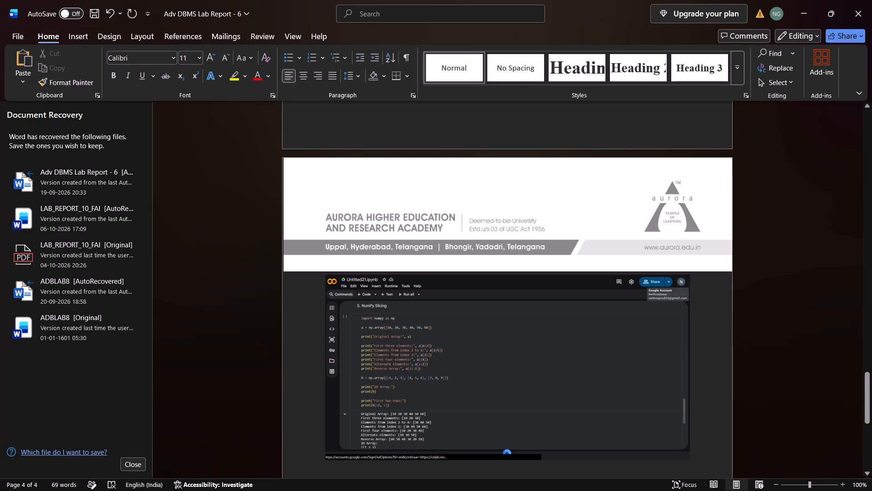
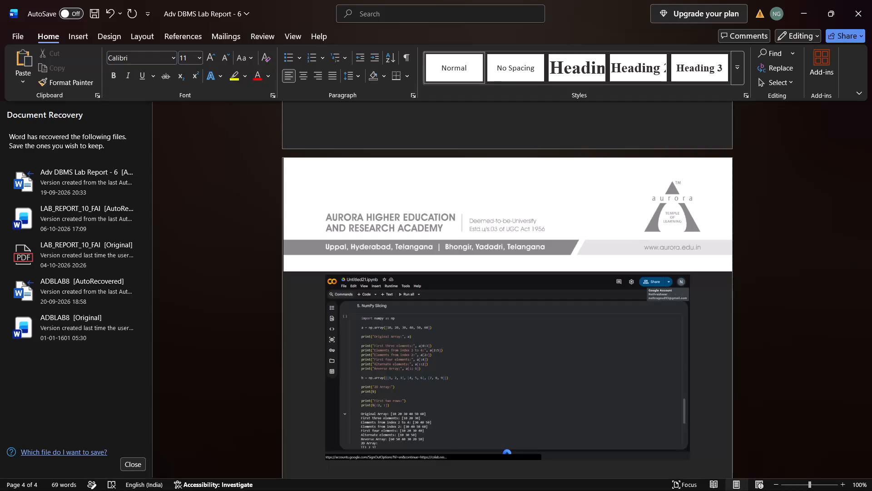
Finish the "OUTPUT:" label below the NumPy Slicing code screenshot and start a new line after it.
{"action": "type", "text": "PU"}
{"action": "key", "text": "shift+t"}
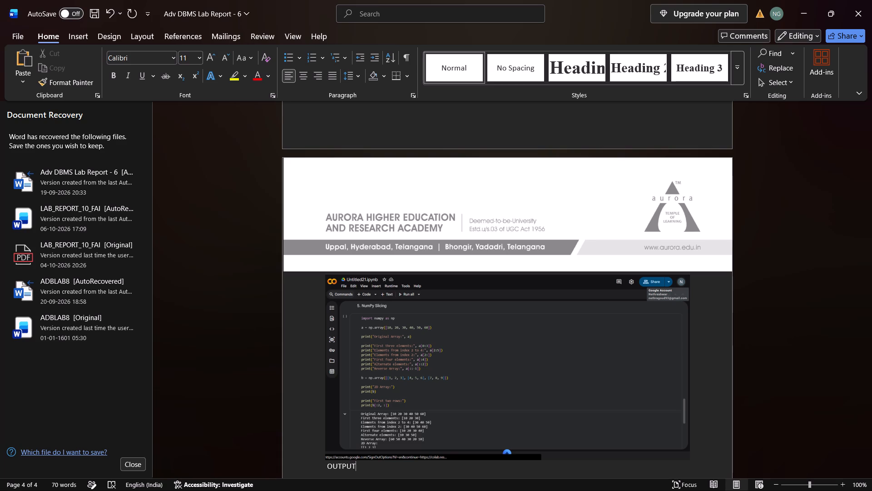
{"action": "key", "text": "shift+colon"}
{"action": "key", "text": "Return"}
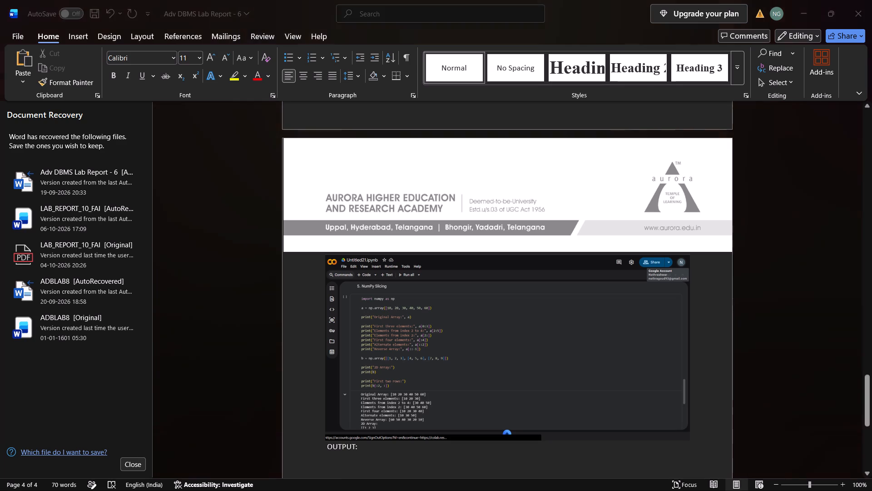
Switch to the Colab notebook, snip the page below the address bar with the full NumPy Slicing output in view, and copy the capture.
{"action": "left_click", "coordinate": [421, 124]}
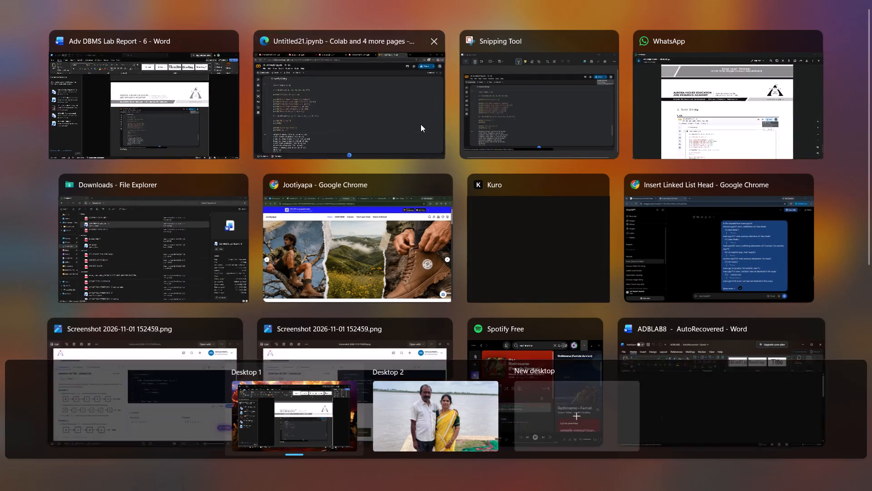
{"action": "scroll", "coordinate": [318, 347], "scroll_direction": "down", "scroll_amount": 4}
{"action": "key", "text": "Print"}
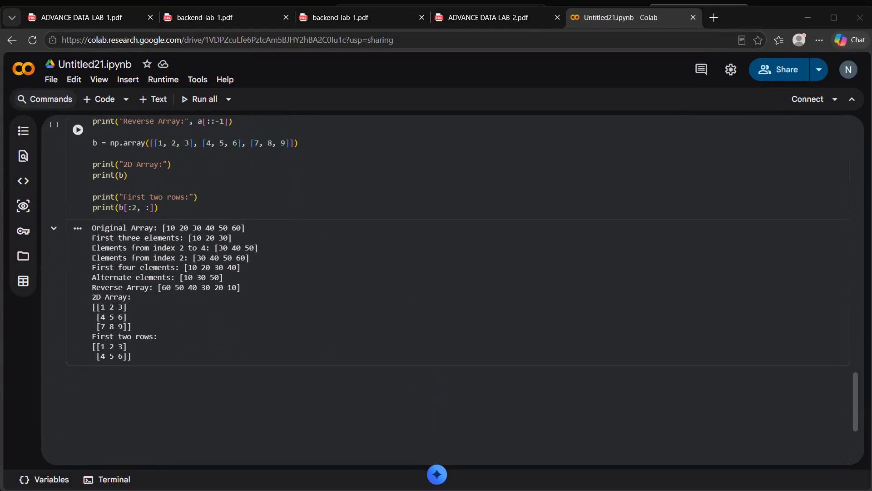
{"action": "left_click", "coordinate": [515, 25]}
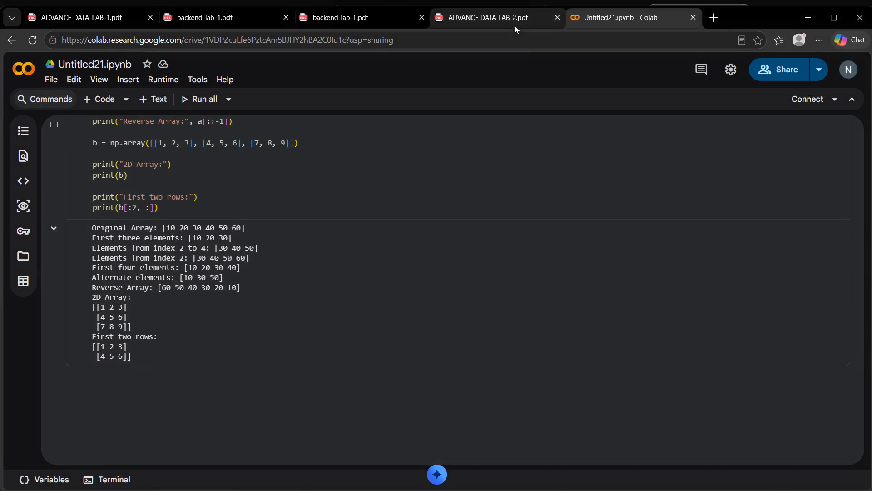
{"action": "key", "text": "Print"}
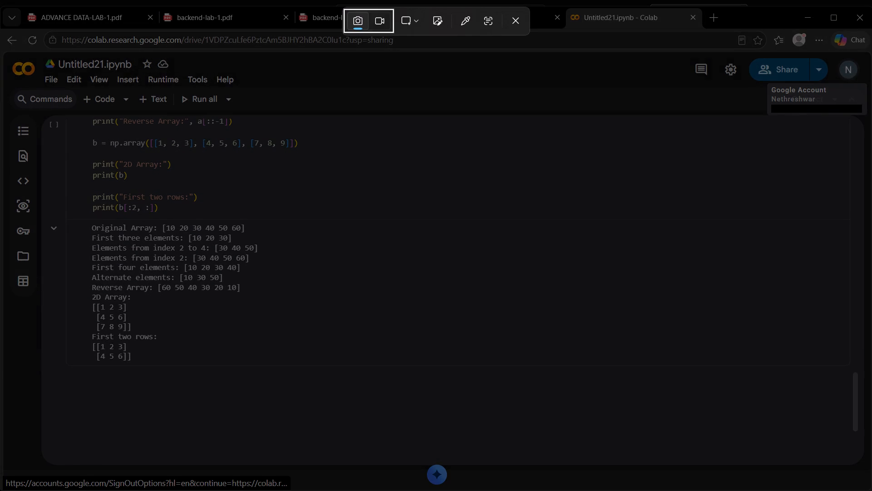
{"action": "left_click_drag", "start_coordinate": [9, 56], "coordinate": [871, 447]}
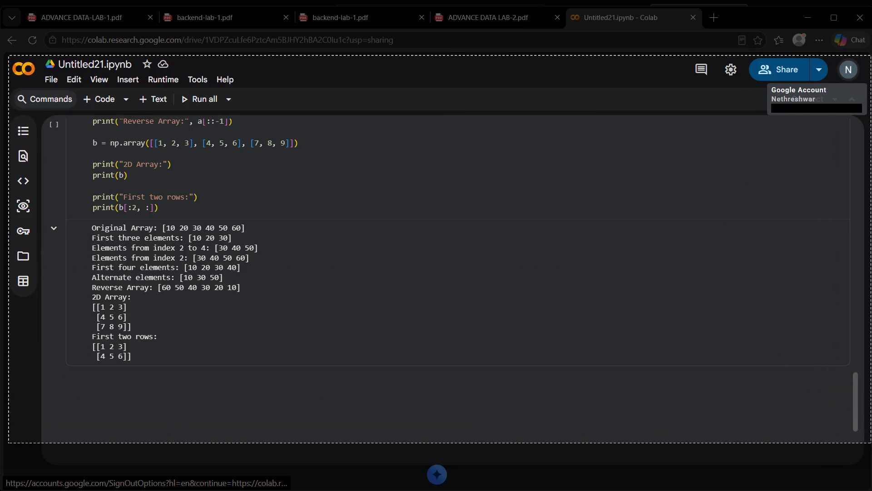
{"action": "left_click_drag", "start_coordinate": [871, 447], "coordinate": [871, 490]}
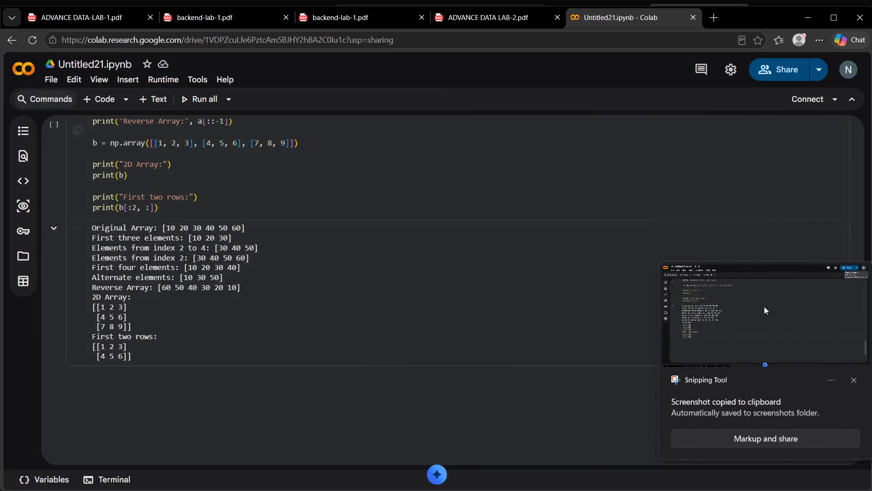
{"action": "left_click", "coordinate": [790, 309]}
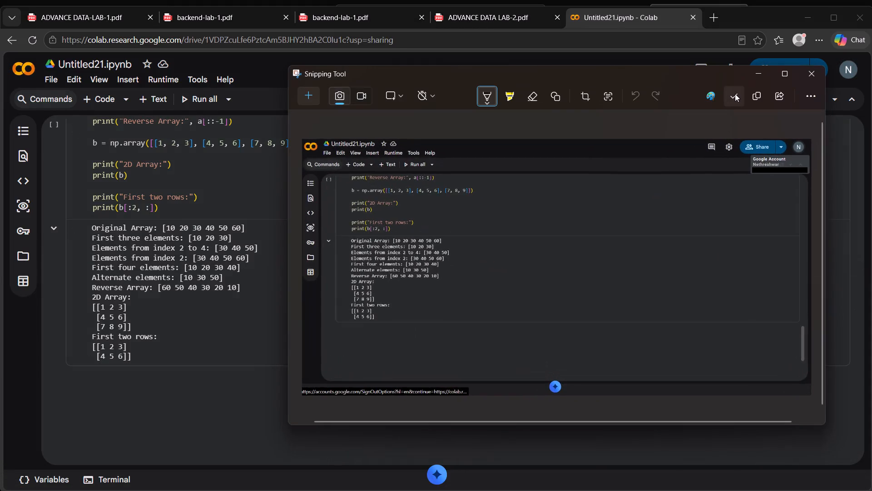
{"action": "left_click", "coordinate": [748, 95]}
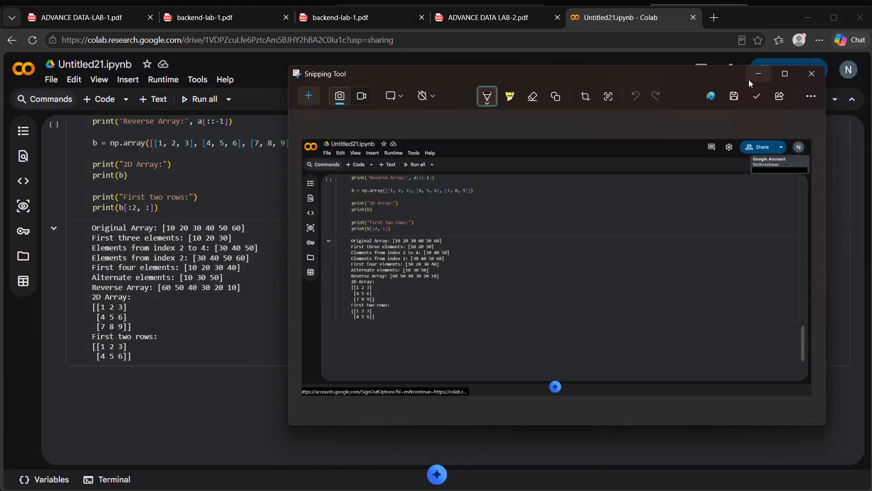
{"action": "left_click", "coordinate": [748, 80]}
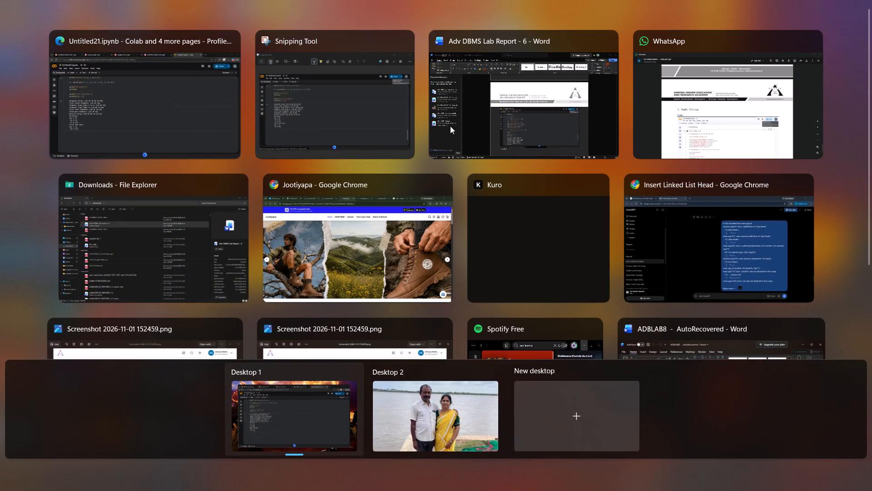
Return to the Word report and paste the copied output screenshot on the line below the last "OUTPUT:" label.
{"action": "left_click", "coordinate": [485, 125]}
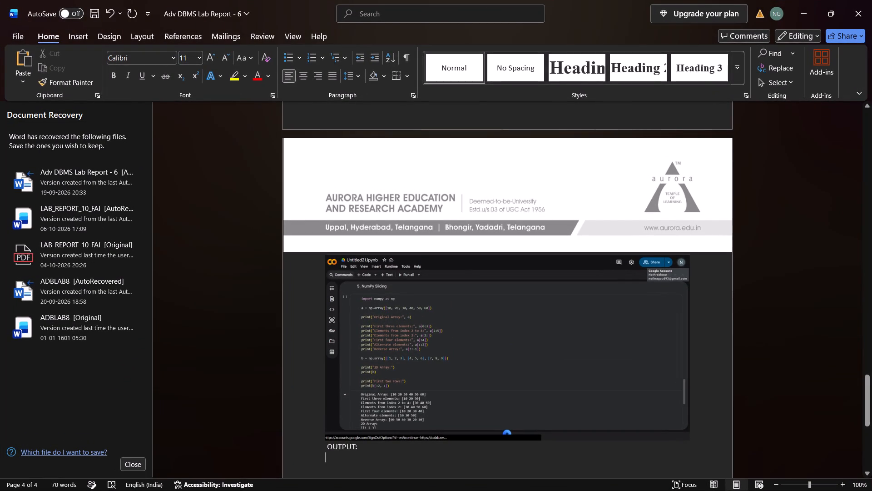
{"action": "right_click", "coordinate": [328, 456]}
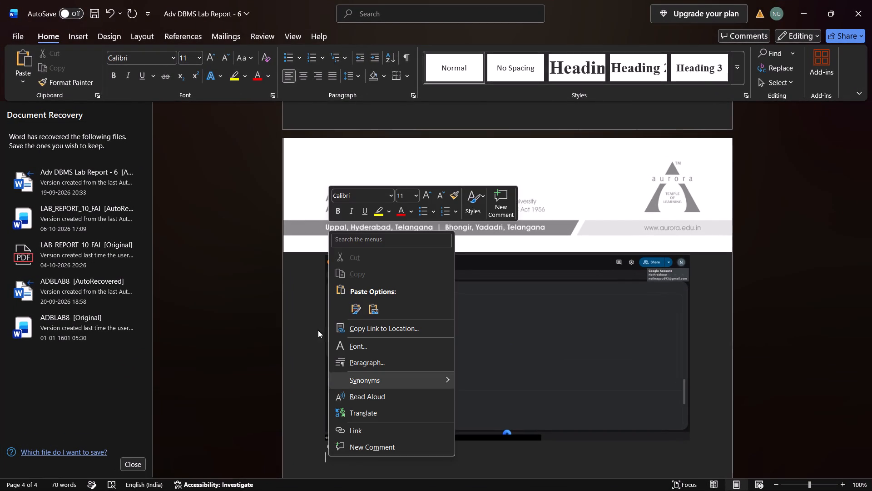
{"action": "left_click", "coordinate": [354, 315]}
Review the whole report from the student details on page 1 to the NumPy Slicing output screenshot on the last page.
{"action": "scroll", "coordinate": [382, 366], "scroll_direction": "down", "scroll_amount": 2}
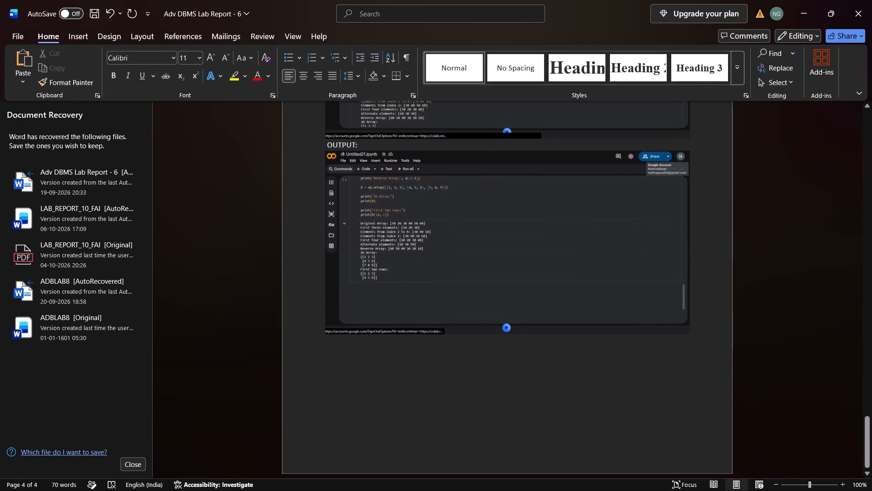
{"action": "scroll", "coordinate": [382, 366], "scroll_direction": "down", "scroll_amount": 1}
{"action": "scroll", "coordinate": [382, 366], "scroll_direction": "up", "scroll_amount": 20}
{"action": "scroll", "coordinate": [382, 366], "scroll_direction": "up", "scroll_amount": 14}
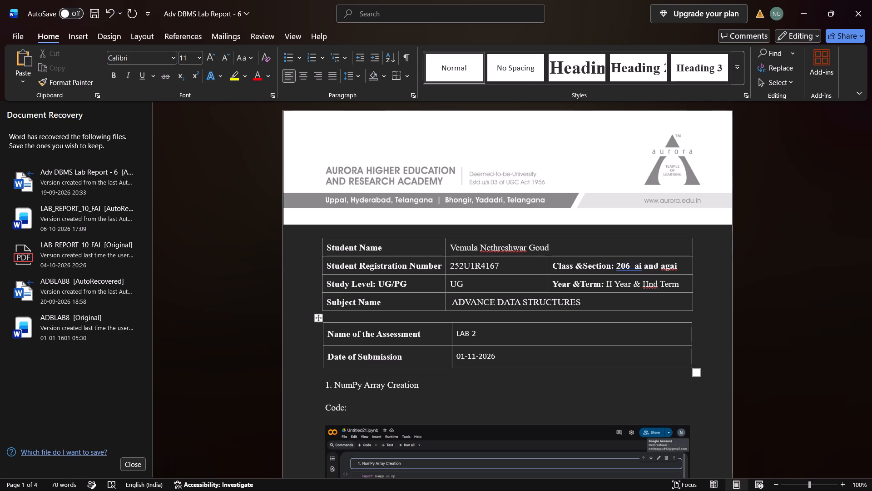
{"action": "scroll", "coordinate": [382, 366], "scroll_direction": "down", "scroll_amount": 12}
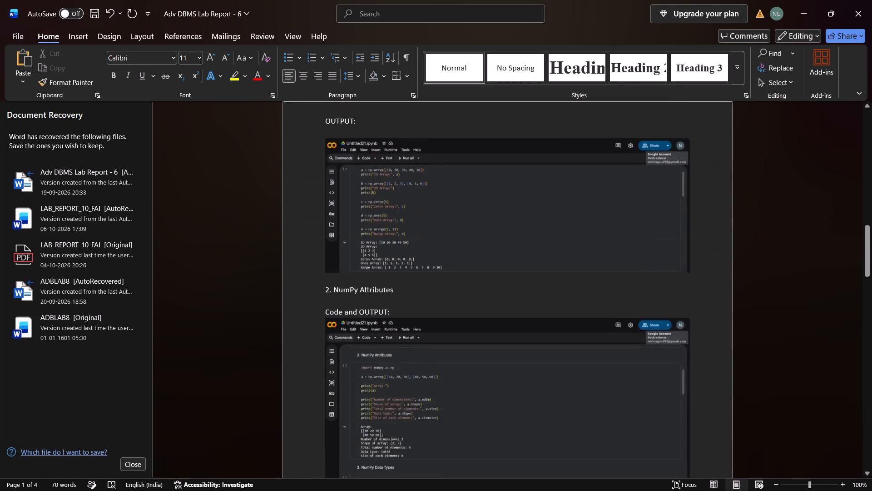
{"action": "scroll", "coordinate": [382, 366], "scroll_direction": "down", "scroll_amount": 12}
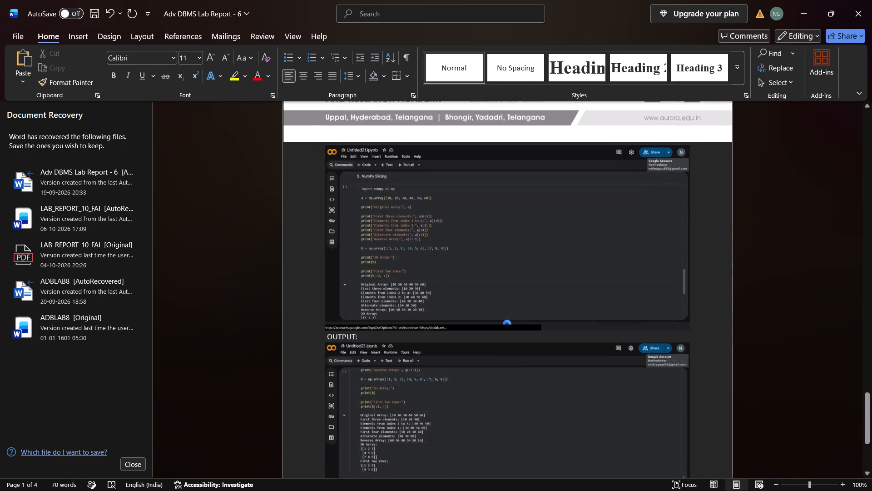
{"action": "scroll", "coordinate": [382, 366], "scroll_direction": "down", "scroll_amount": 3}
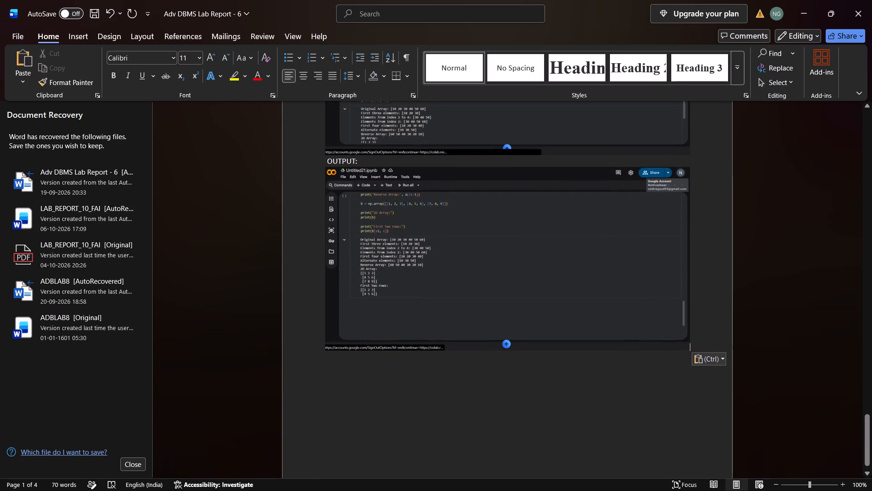
Add two line breaks after the NumPy Slicing output screenshot at the end of the report.
{"action": "key", "text": "Return"}
{"action": "key", "text": "Return"}
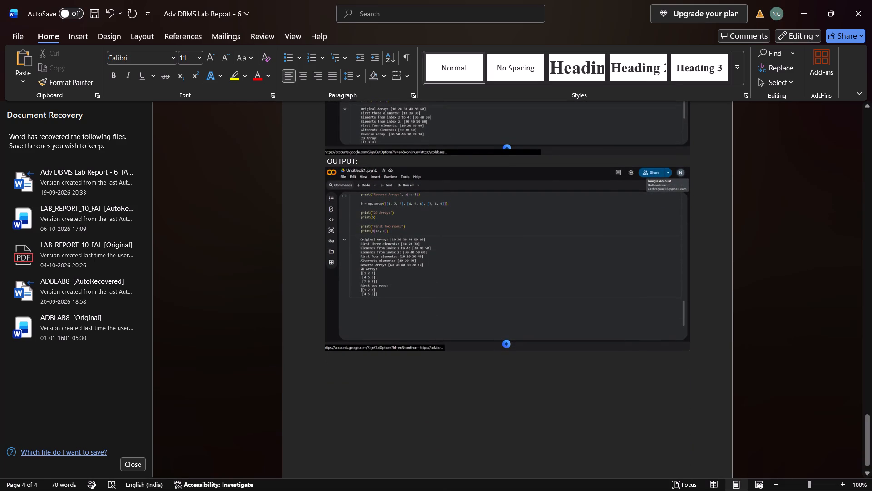
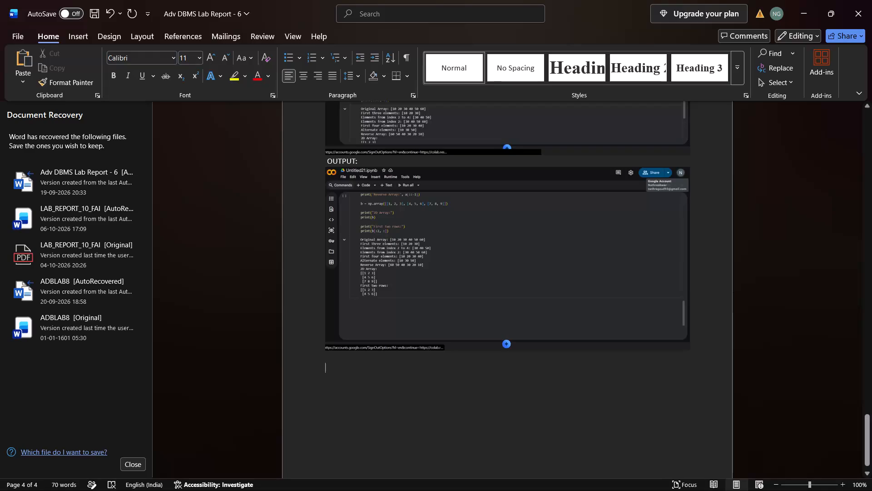
Add the label "COLAB_LINK:" below the NumPy Slicing output screenshot at the end of the report.
{"action": "type", "text": "COLAB_LINK:"}
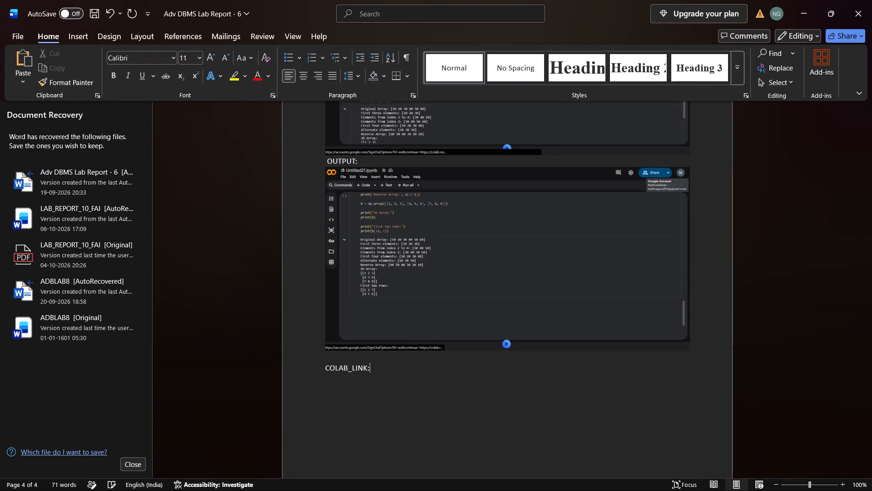
{"action": "key", "text": "space"}
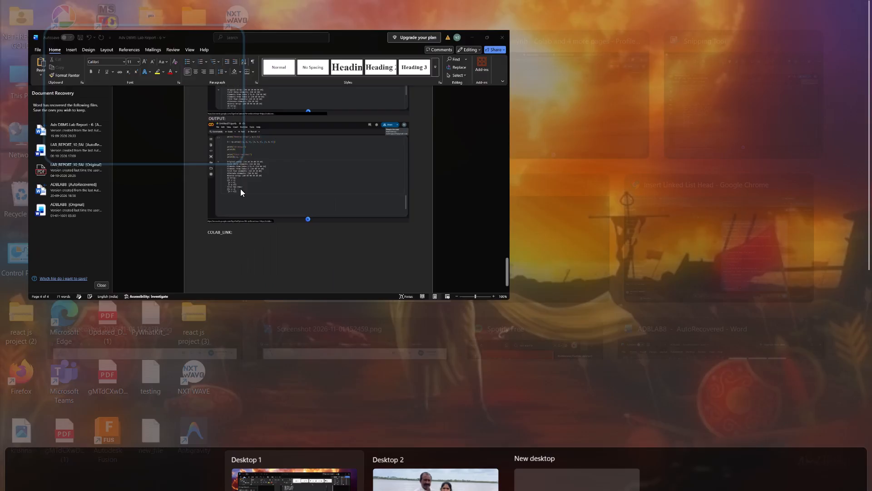
Switch to the Colab notebook in Edge and copy its full web address.
{"action": "left_click", "coordinate": [536, 93]}
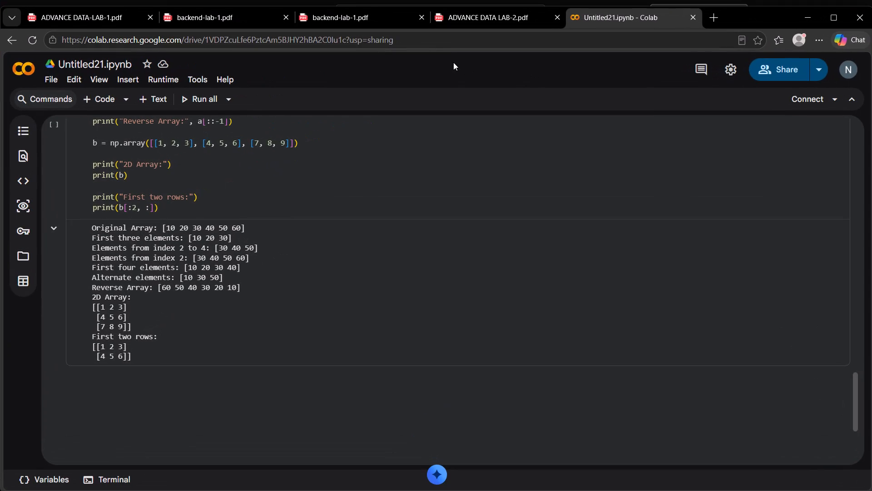
{"action": "left_click_drag", "start_coordinate": [422, 36], "coordinate": [49, 31]}
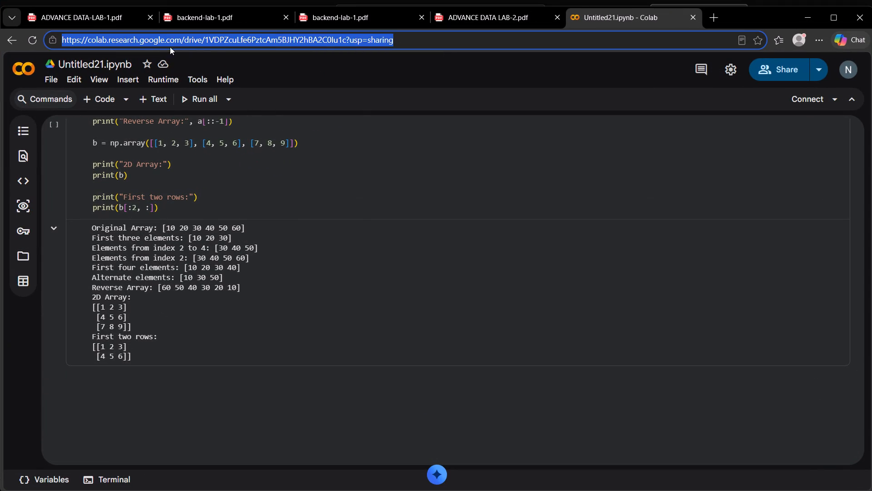
{"action": "right_click", "coordinate": [198, 46]}
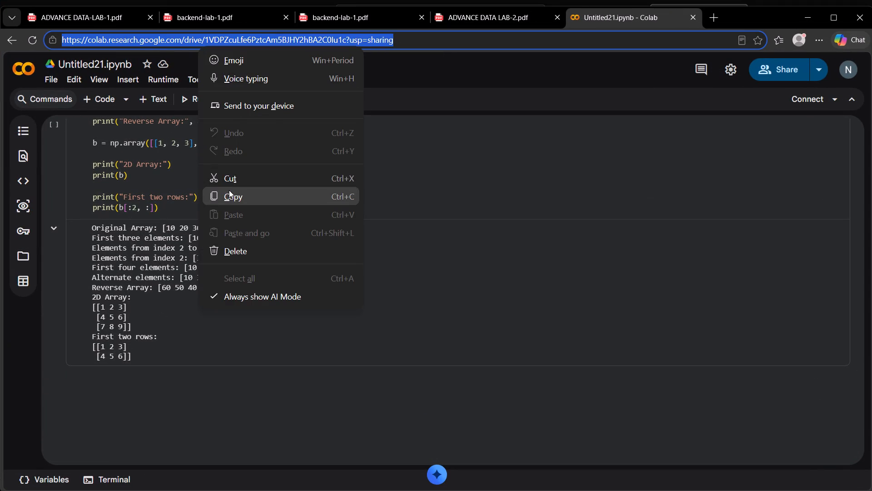
{"action": "left_click", "coordinate": [229, 190]}
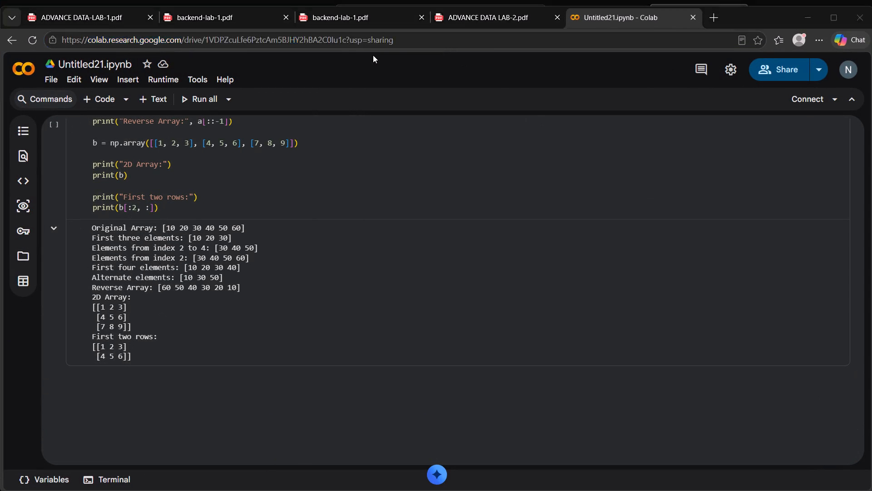
Return to the Word report and paste the copied notebook link on a new line below the "COLAB_LINK:" label.
{"action": "left_click", "coordinate": [189, 96]}
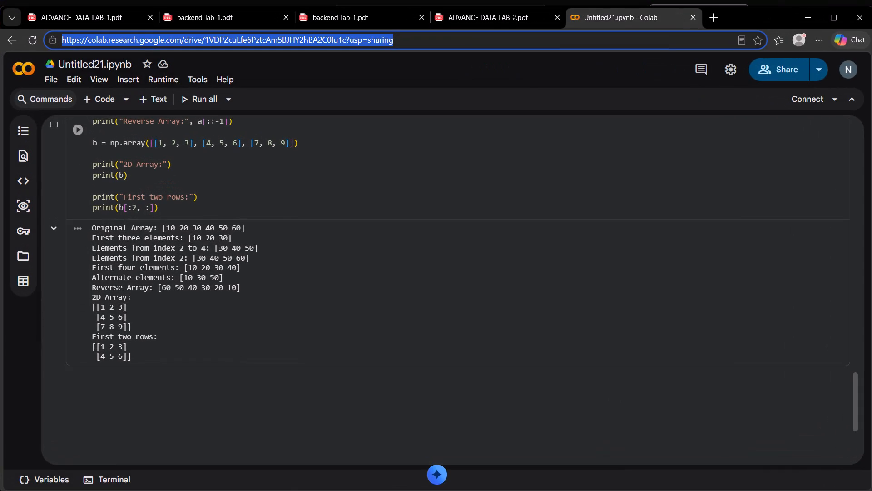
{"action": "left_click", "coordinate": [354, 153]}
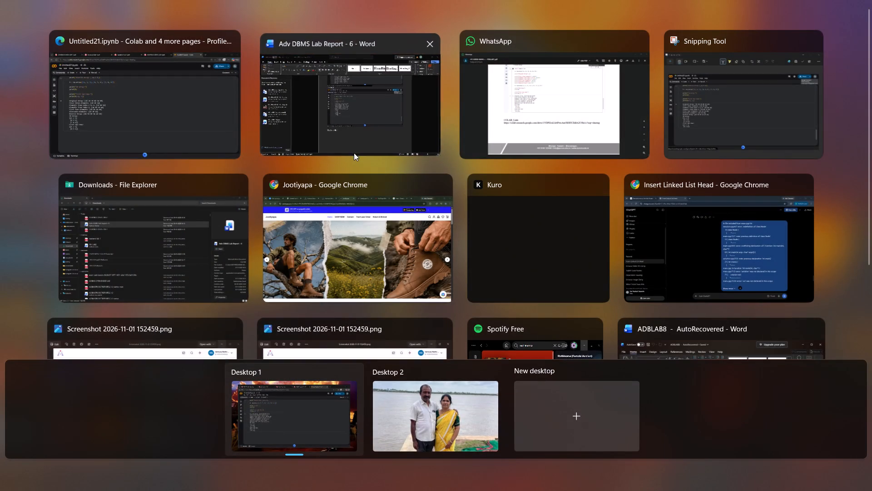
{"action": "key", "text": "Return"}
{"action": "key", "text": "Return"}
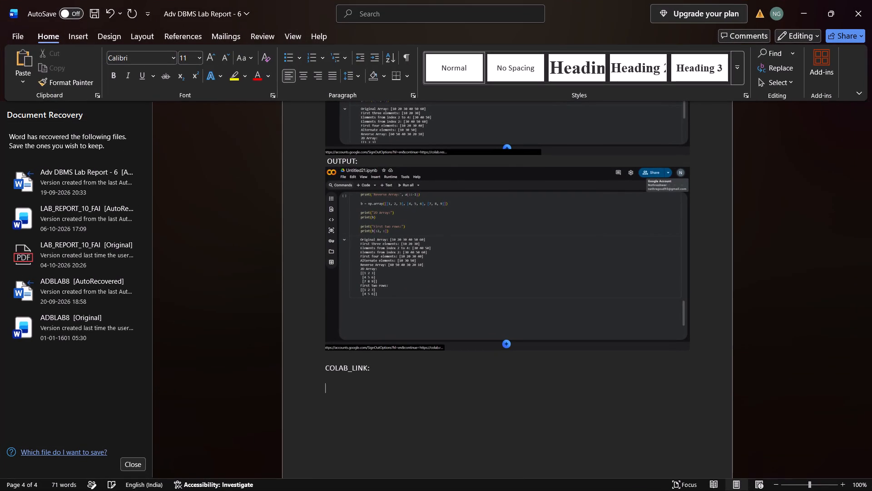
{"action": "right_click", "coordinate": [326, 391]}
{"action": "left_click", "coordinate": [384, 248]}
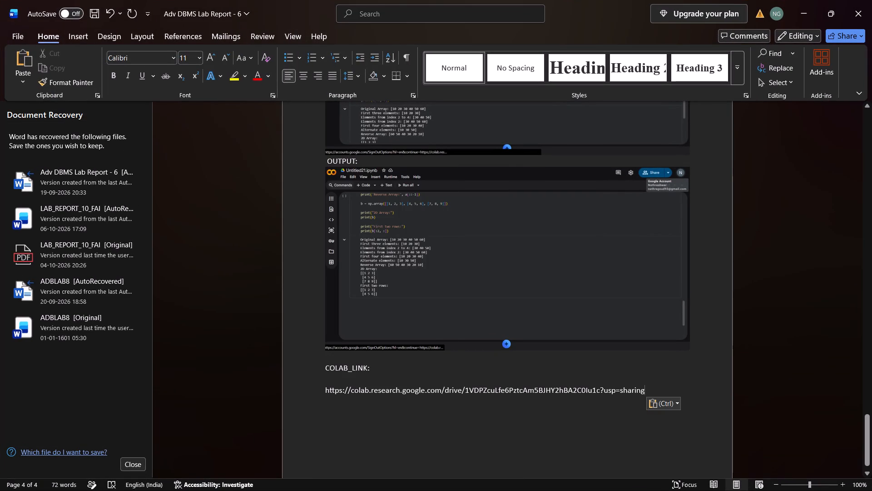
Set the font size of the pasted Colab link to 14.
{"action": "left_click_drag", "start_coordinate": [650, 391], "coordinate": [331, 393]}
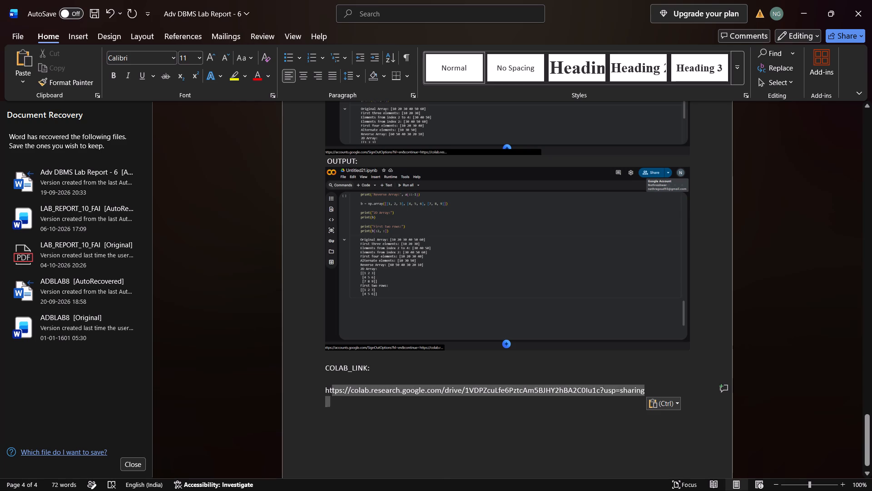
{"action": "left_click_drag", "start_coordinate": [331, 393], "coordinate": [321, 388]}
{"action": "left_click", "coordinate": [409, 351]}
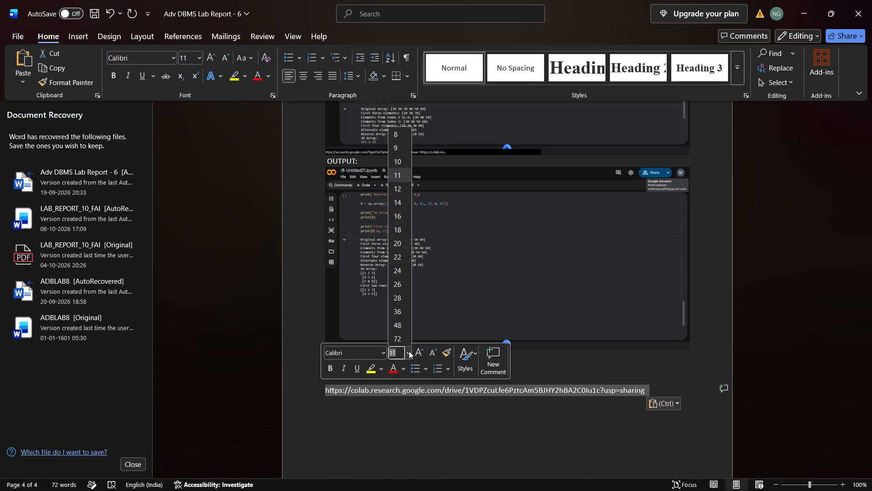
{"action": "left_click", "coordinate": [400, 205]}
{"action": "left_click", "coordinate": [383, 410]}
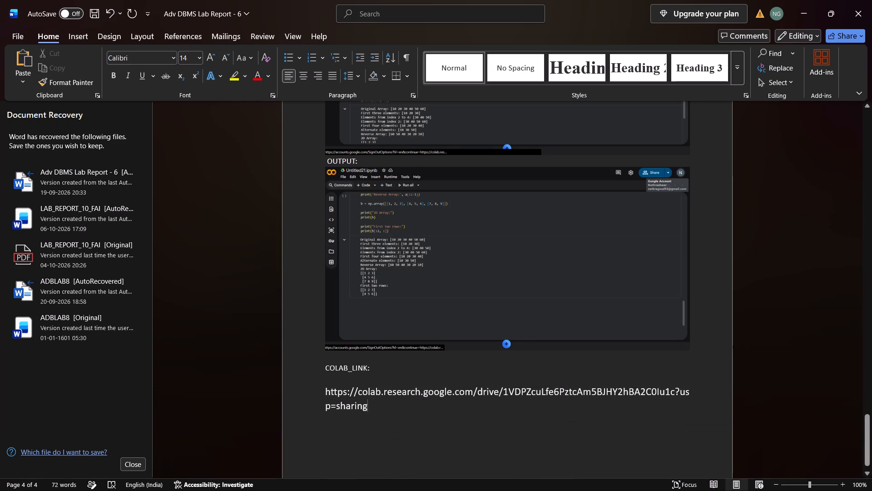
Replace the Subject Name in the student details table on page 1 with "FUNDAMENTALS OF DATA SCIENCE".
{"action": "scroll", "coordinate": [613, 371], "scroll_direction": "up", "scroll_amount": 20}
{"action": "scroll", "coordinate": [613, 371], "scroll_direction": "up", "scroll_amount": 8}
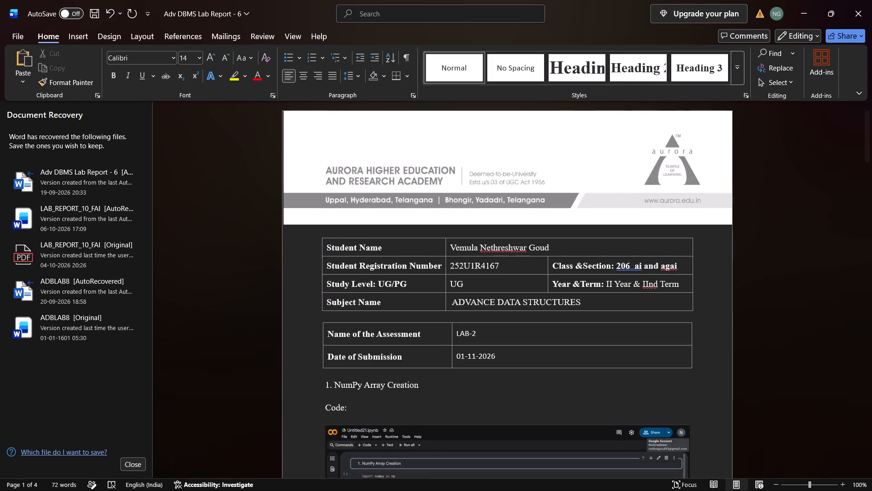
{"action": "scroll", "coordinate": [613, 371], "scroll_direction": "down", "scroll_amount": 1}
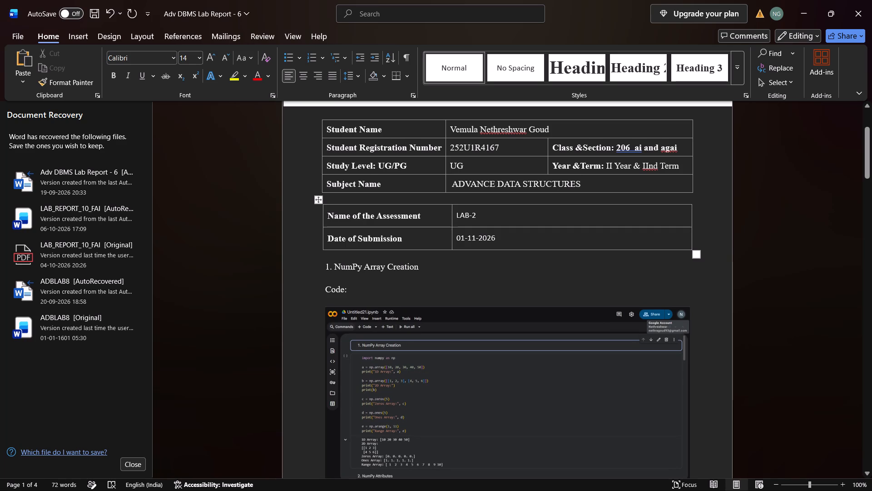
{"action": "left_click", "coordinate": [586, 185]}
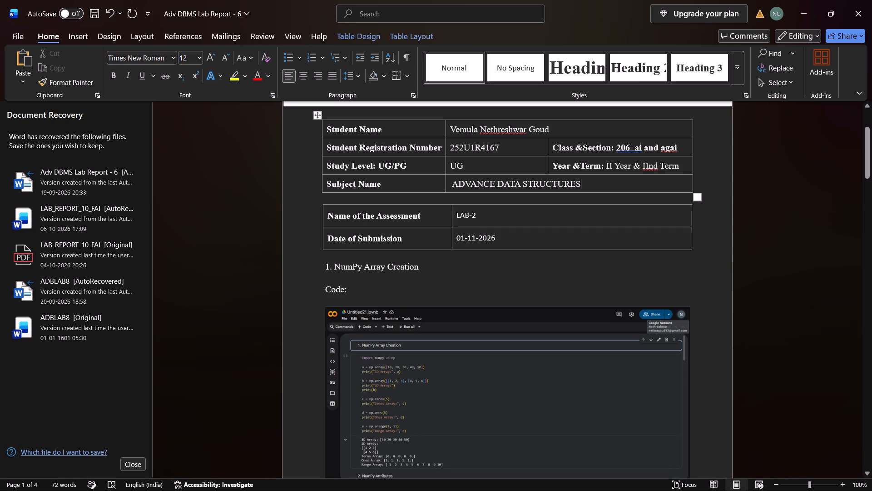
{"action": "key", "text": "BackSpace"}
{"action": "key", "text": "BackSpace"}
{"action": "key", "text": "BackSpace"}
{"action": "key", "text": "BackSpace"}
{"action": "key", "text": "BackSpace"}
{"action": "key", "text": "BackSpace"}
{"action": "key", "text": "BackSpace"}
{"action": "key", "text": "BackSpace"}
{"action": "key", "text": "BackSpace"}
{"action": "key", "text": "BackSpace"}
{"action": "key", "text": "BackSpace"}
{"action": "key", "text": "BackSpace"}
{"action": "key", "text": "BackSpace"}
{"action": "key", "text": "BackSpace"}
{"action": "key", "text": "BackSpace"}
{"action": "key", "text": "BackSpace"}
{"action": "key", "text": "BackSpace"}
{"action": "key", "text": "BackSpace"}
{"action": "key", "text": "BackSpace"}
{"action": "key", "text": "BackSpace"}
{"action": "key", "text": "BackSpace"}
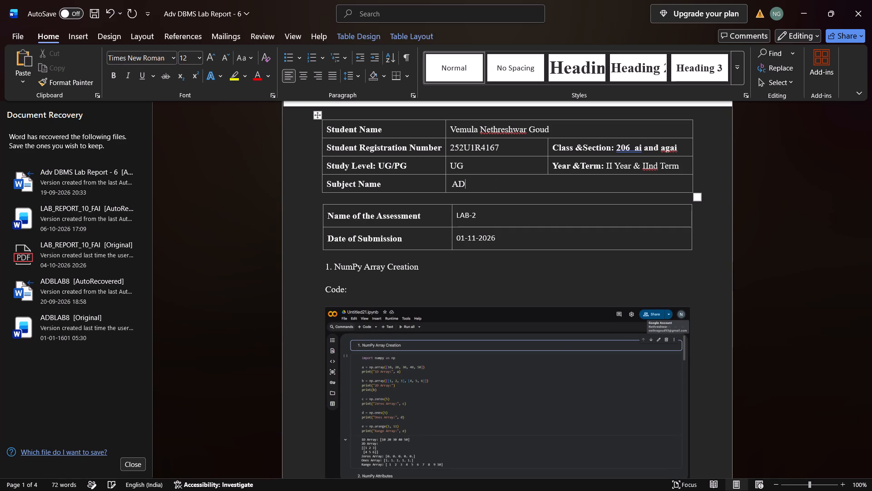
{"action": "key", "text": "BackSpace"}
{"action": "key", "text": "BackSpace"}
{"action": "type", "text": "FUNDAMENTALS"}
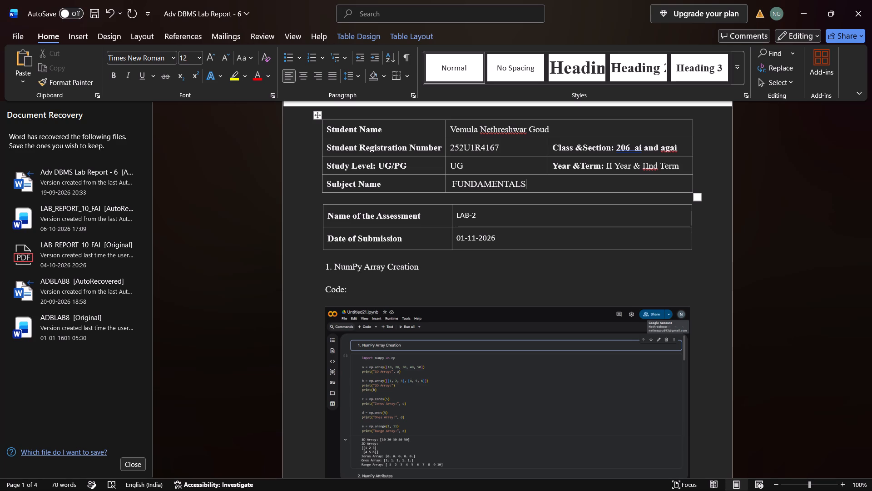
{"action": "key", "text": "space"}
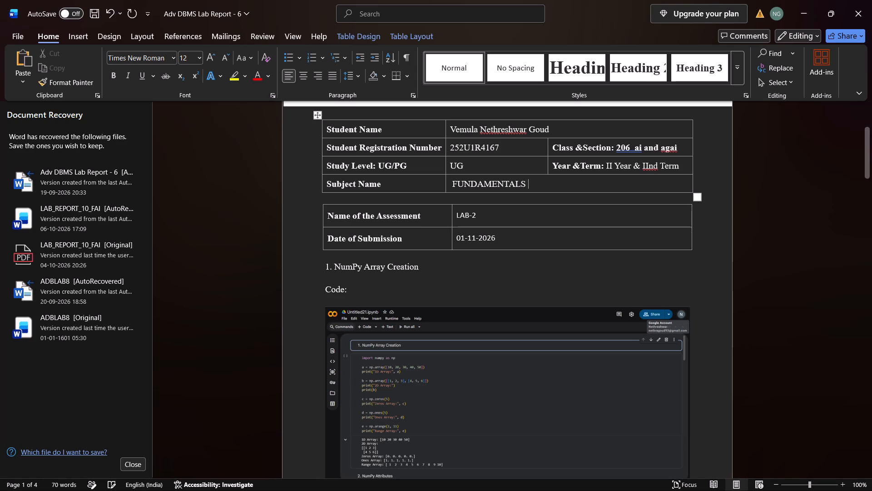
{"action": "type", "text": "OF DATA SCIENCE"}
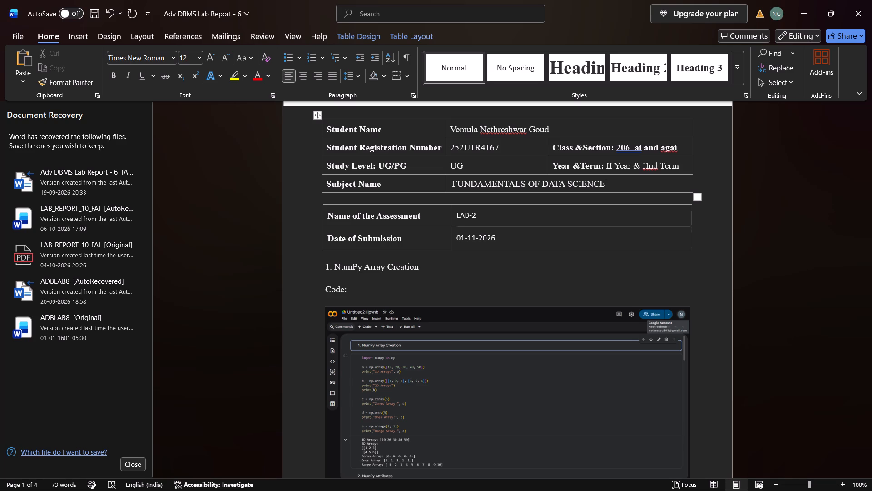
Save the report document.
{"action": "key", "text": "ctrl+s"}
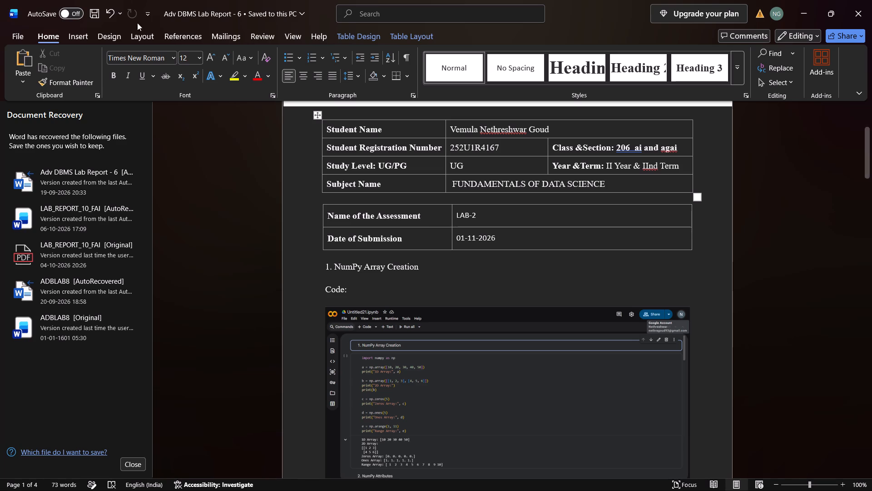
Save a copy of the report in the Downloads folder as a PDF named "FDS-LAB-1".
{"action": "left_click", "coordinate": [12, 39]}
{"action": "left_click", "coordinate": [51, 209]}
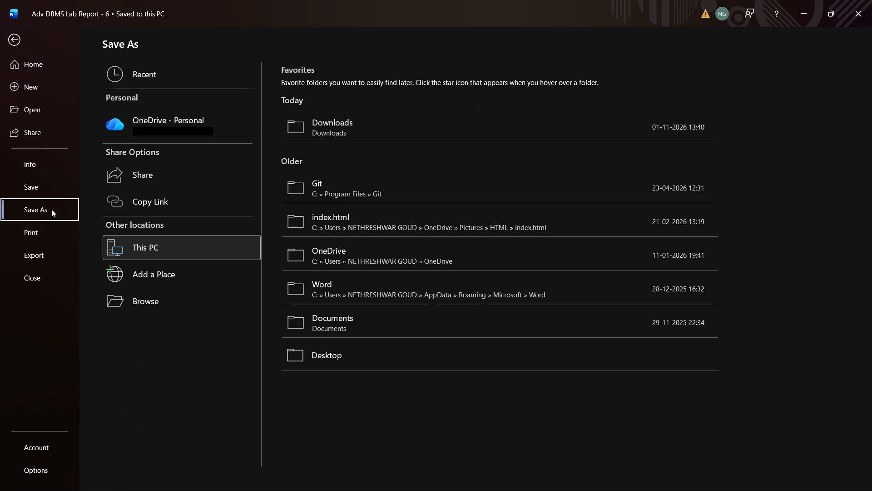
{"action": "left_click", "coordinate": [322, 140]}
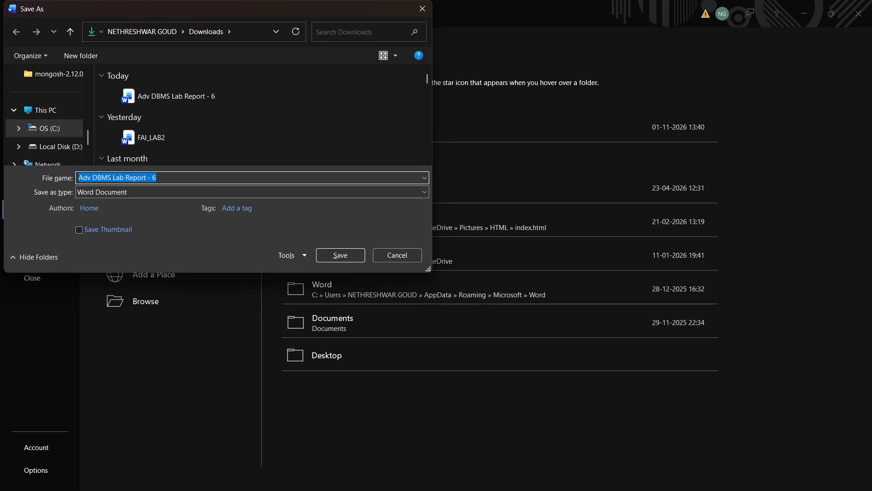
{"action": "key", "text": "BackSpace"}
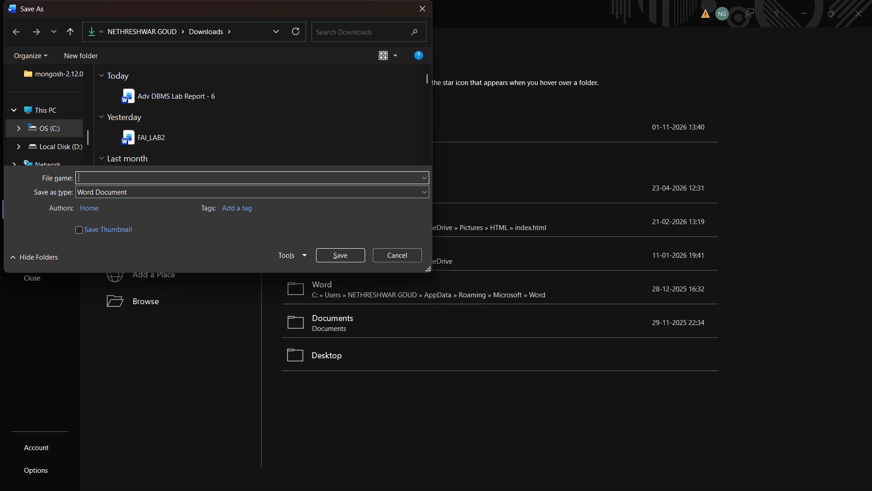
{"action": "key", "text": "f"}
{"action": "type", "text": "DS"}
{"action": "type", "text": "-LAB-1"}
{"action": "left_click", "coordinate": [126, 185]}
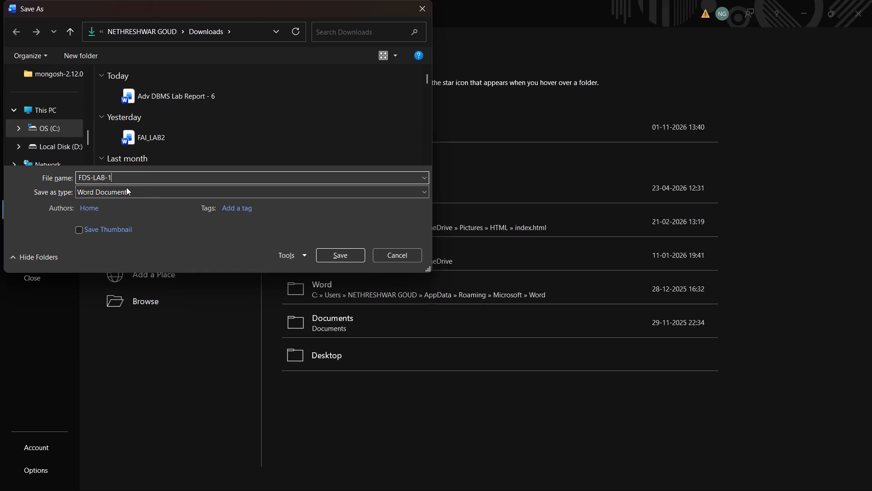
{"action": "left_click", "coordinate": [126, 191]}
{"action": "left_click", "coordinate": [118, 260]}
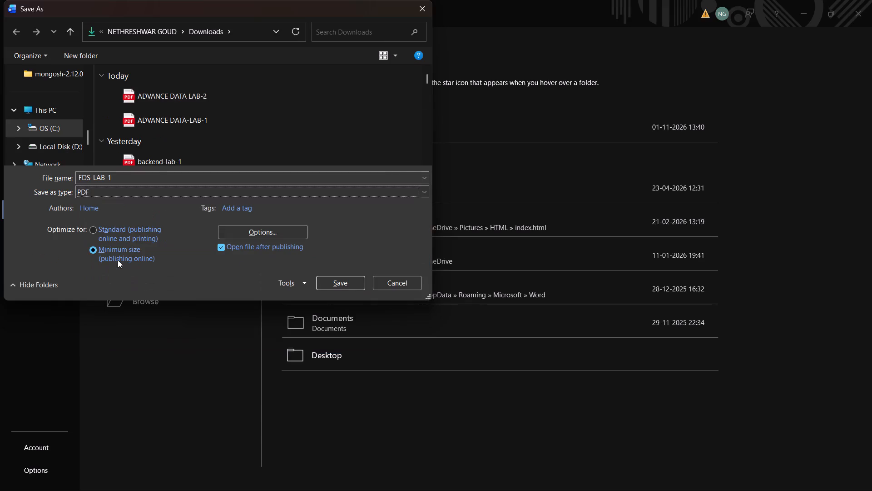
Complete the minimum-size PDF export of the report as FDS-LAB-1 in Downloads and check its first page.
{"action": "left_click", "coordinate": [345, 277]}
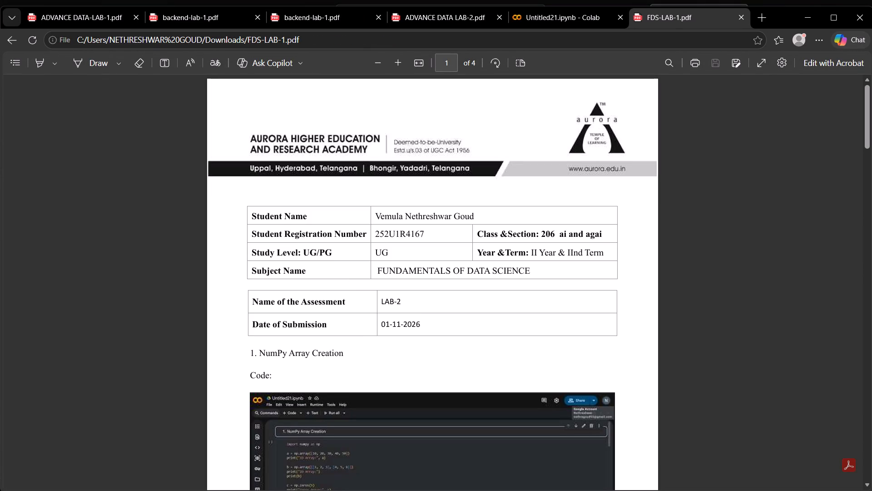
{"action": "scroll", "coordinate": [399, 309], "scroll_direction": "down", "scroll_amount": 3}
{"action": "scroll", "coordinate": [399, 309], "scroll_direction": "up", "scroll_amount": 1}
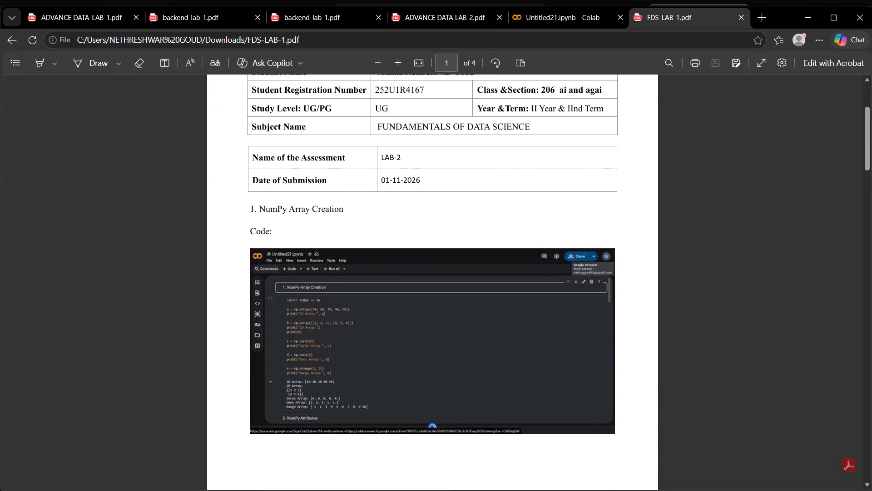
{"action": "scroll", "coordinate": [399, 309], "scroll_direction": "up", "scroll_amount": 1}
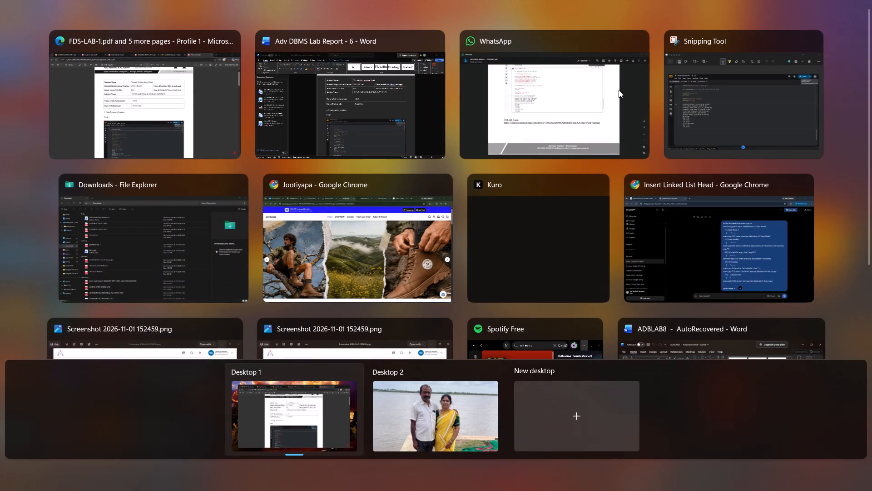
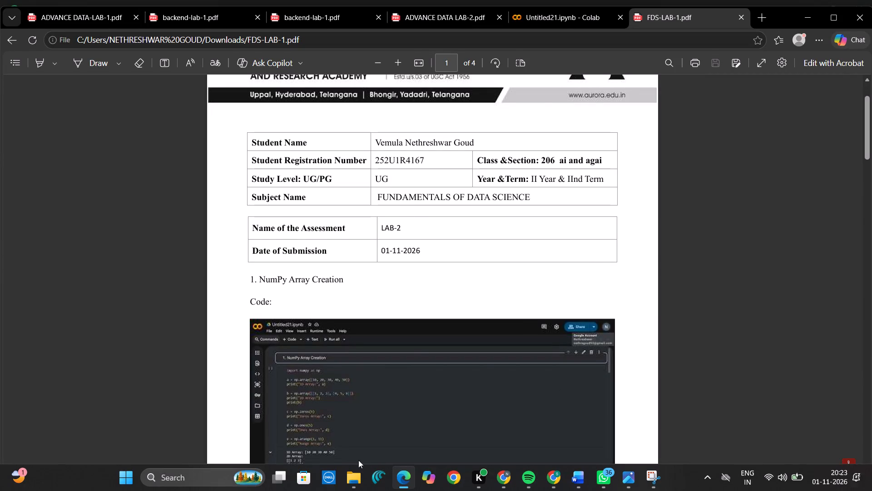
Switch back to the Adv DBMS Lab Report - 6 document in Word and save it.
{"action": "left_click", "coordinate": [579, 475]}
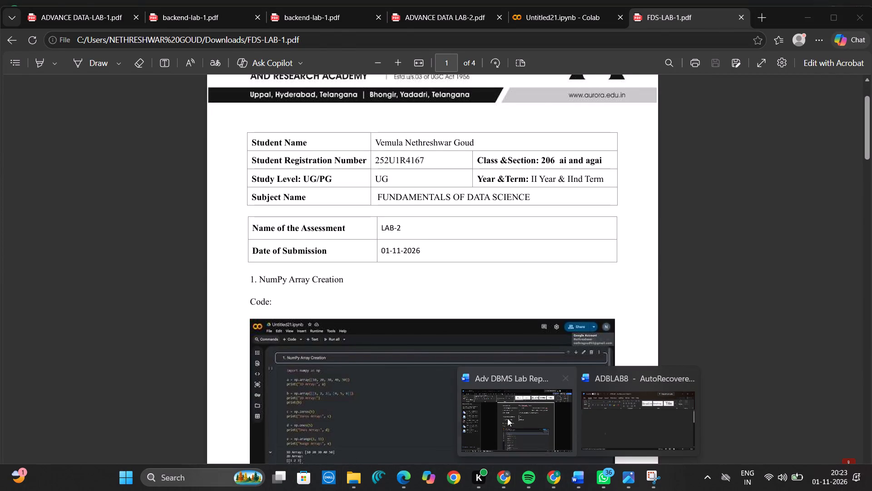
{"action": "left_click", "coordinate": [501, 411]}
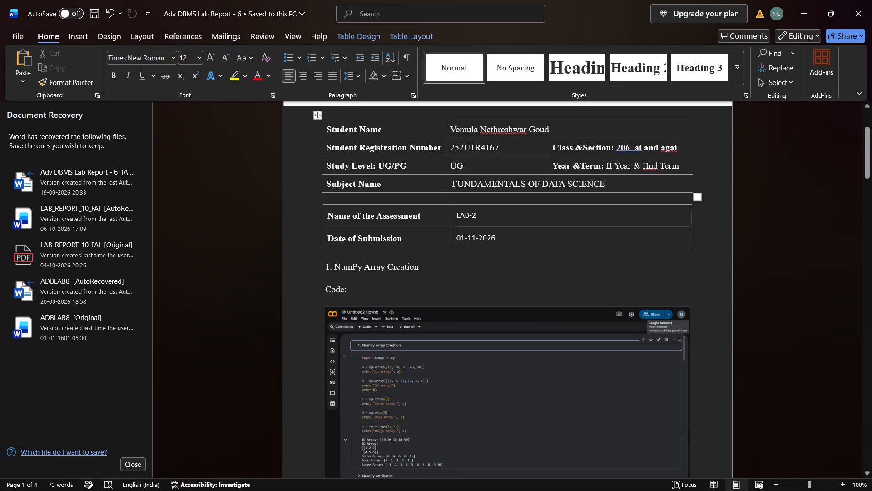
{"action": "key", "text": "ctrl+s"}
Start saving another copy of the report in the Downloads folder.
{"action": "left_click", "coordinate": [9, 42]}
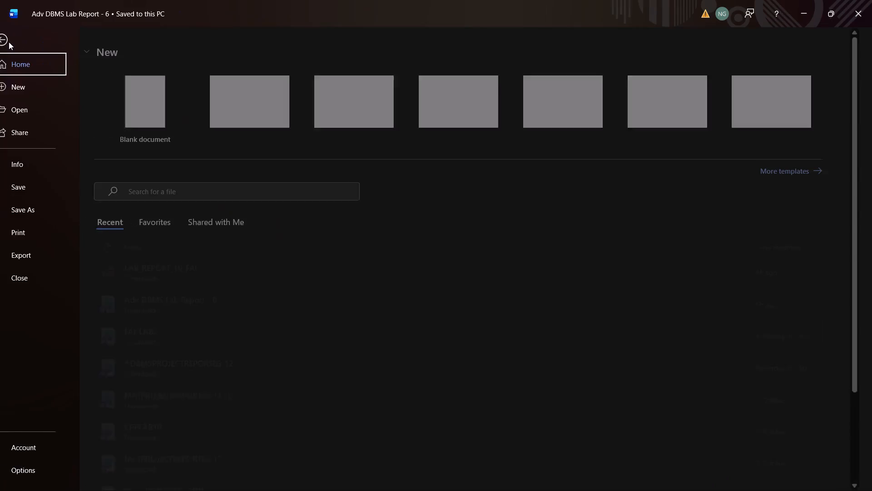
{"action": "left_click", "coordinate": [34, 205]}
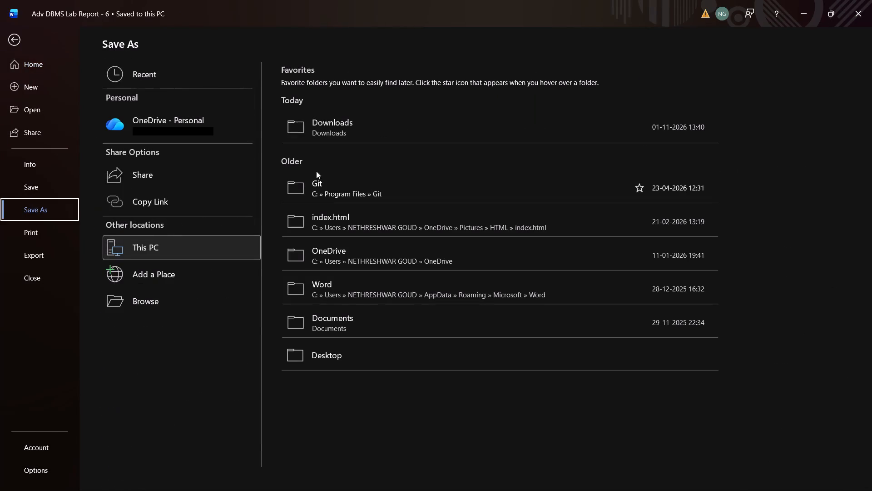
{"action": "left_click", "coordinate": [322, 121]}
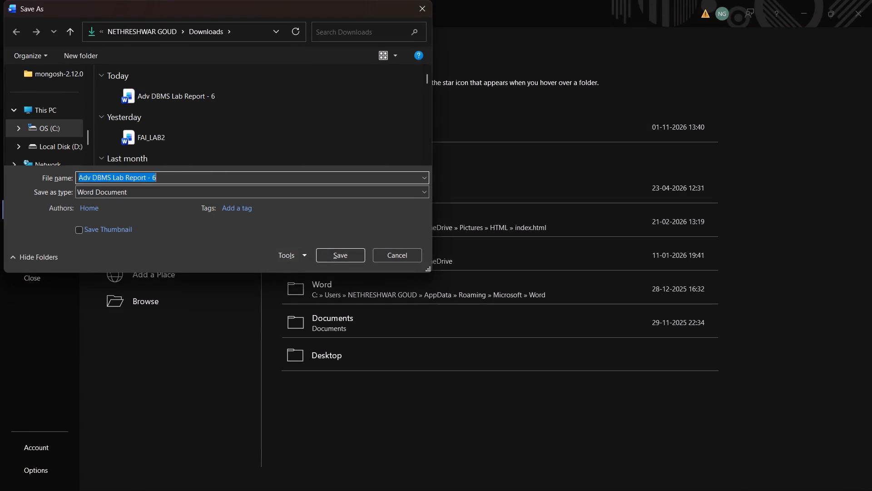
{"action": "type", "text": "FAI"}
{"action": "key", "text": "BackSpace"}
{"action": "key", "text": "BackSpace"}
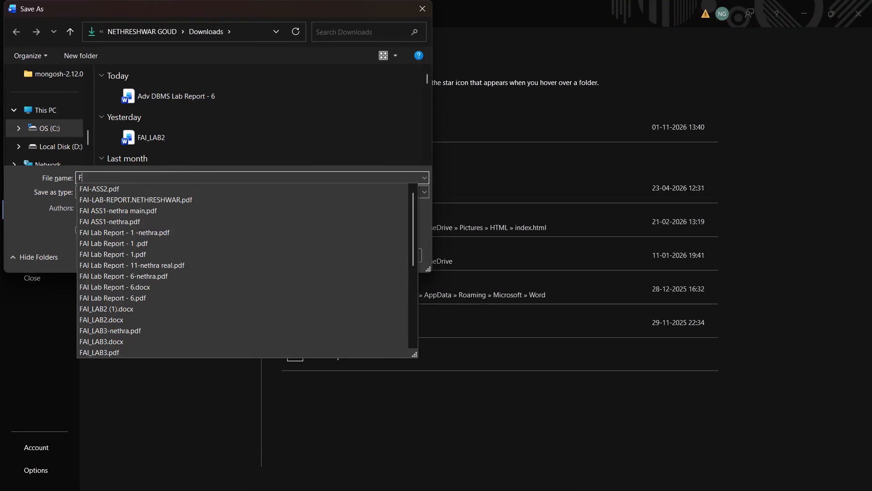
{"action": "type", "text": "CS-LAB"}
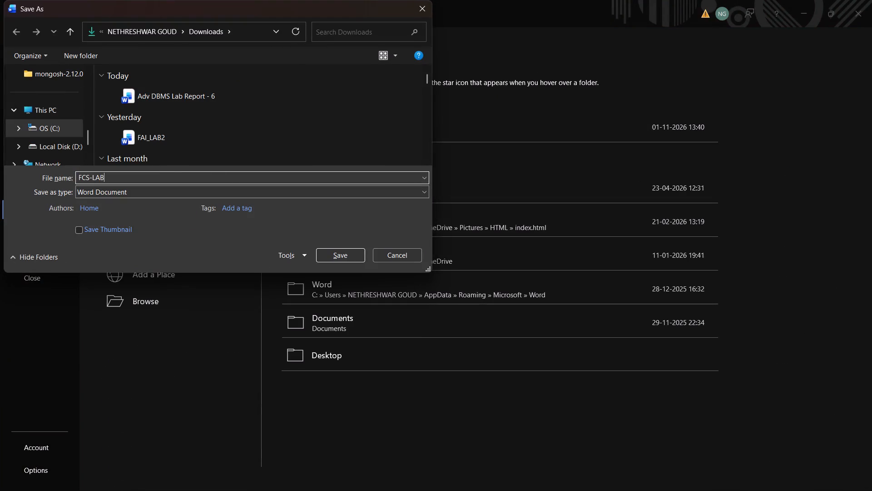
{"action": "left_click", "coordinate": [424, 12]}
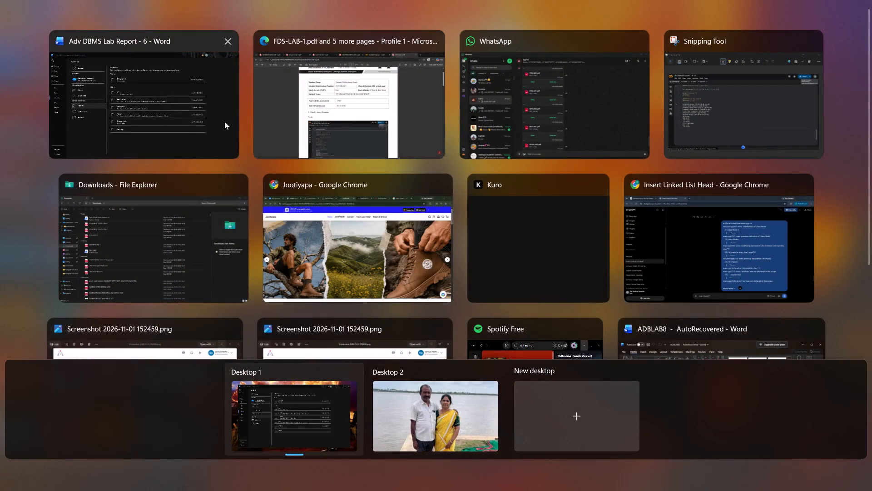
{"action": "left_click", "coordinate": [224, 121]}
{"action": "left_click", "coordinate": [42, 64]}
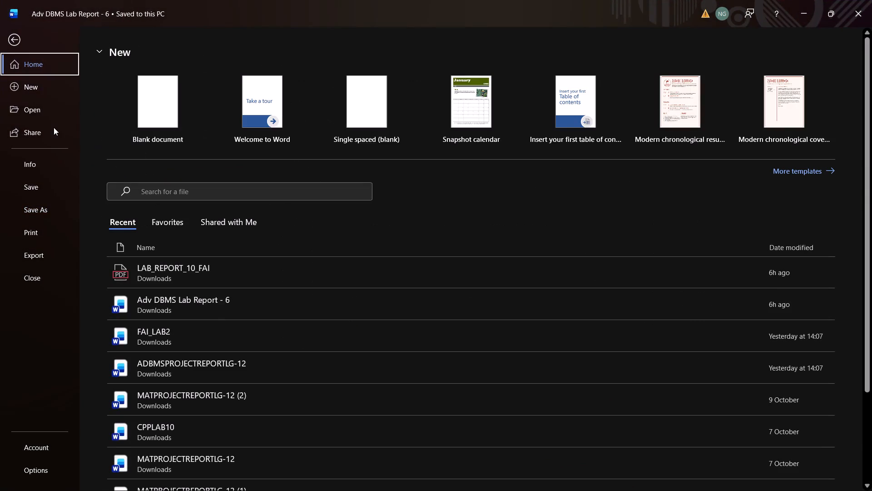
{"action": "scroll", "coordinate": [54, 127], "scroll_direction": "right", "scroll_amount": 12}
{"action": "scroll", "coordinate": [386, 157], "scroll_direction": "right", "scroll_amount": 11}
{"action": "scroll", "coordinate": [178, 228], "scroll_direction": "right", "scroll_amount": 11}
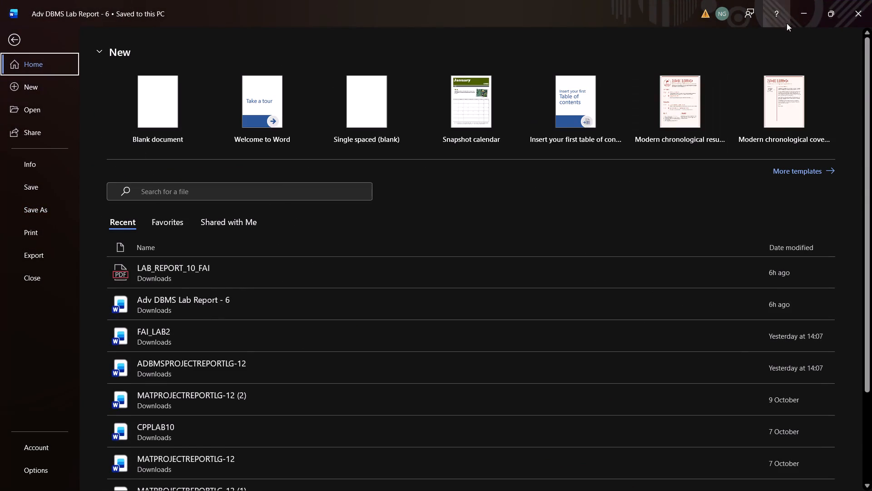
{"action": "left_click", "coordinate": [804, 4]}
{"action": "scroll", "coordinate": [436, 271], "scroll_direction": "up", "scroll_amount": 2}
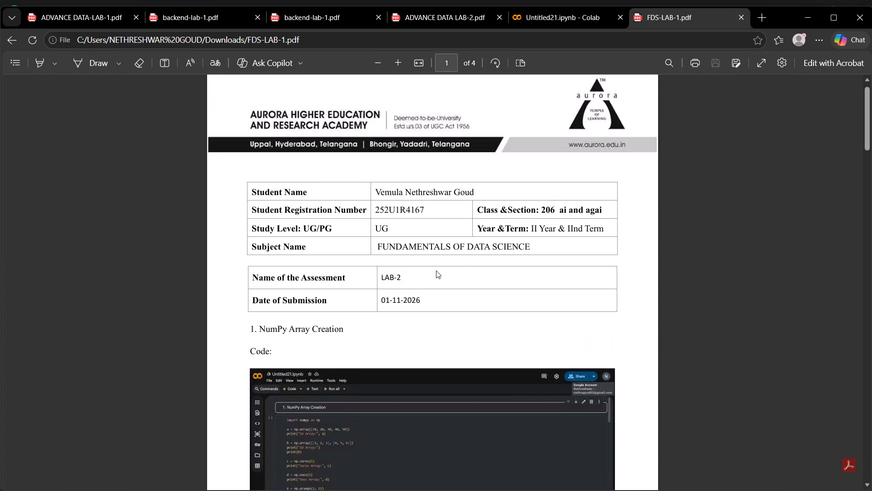
Save a PDF copy of the report in the Downloads folder as "FDA-LAB--MAIN" and close the PDF that opens.
{"action": "left_click", "coordinate": [353, 96]}
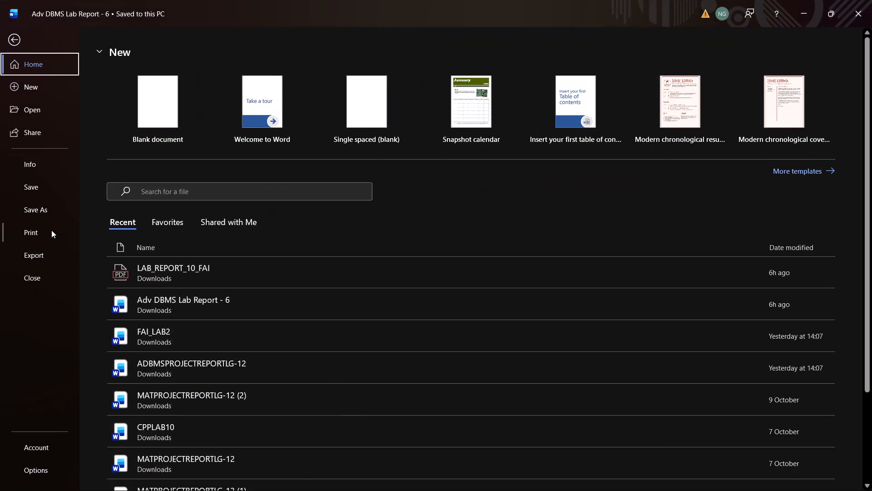
{"action": "left_click_drag", "start_coordinate": [45, 215], "coordinate": [415, 115]}
{"action": "left_click", "coordinate": [415, 115]}
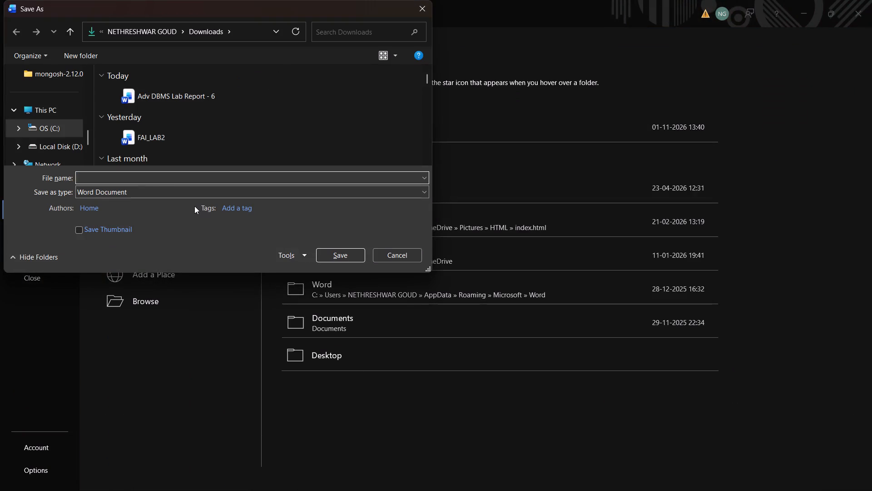
{"action": "type", "text": "FDA-LAB-1"}
{"action": "left_click", "coordinate": [172, 193]}
{"action": "left_click", "coordinate": [139, 259]}
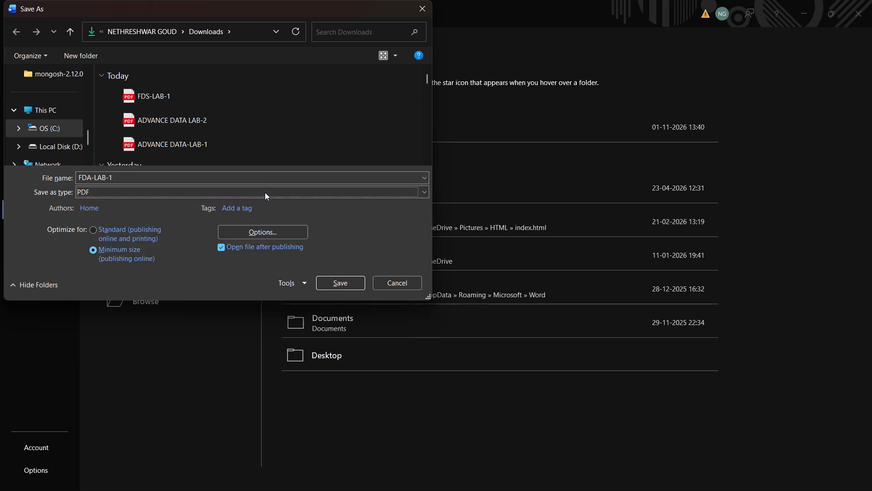
{"action": "left_click", "coordinate": [174, 169]}
{"action": "left_click", "coordinate": [155, 177]}
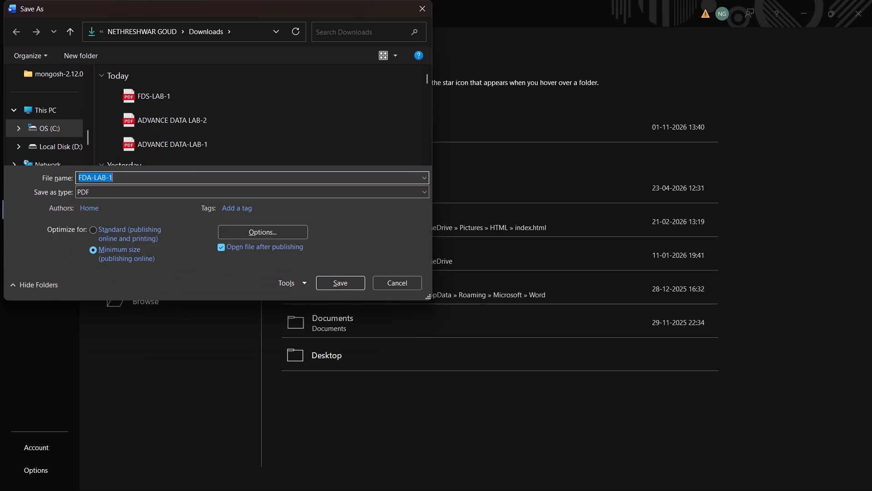
{"action": "left_click", "coordinate": [155, 177]}
{"action": "type", "text": "-MAIJ"}
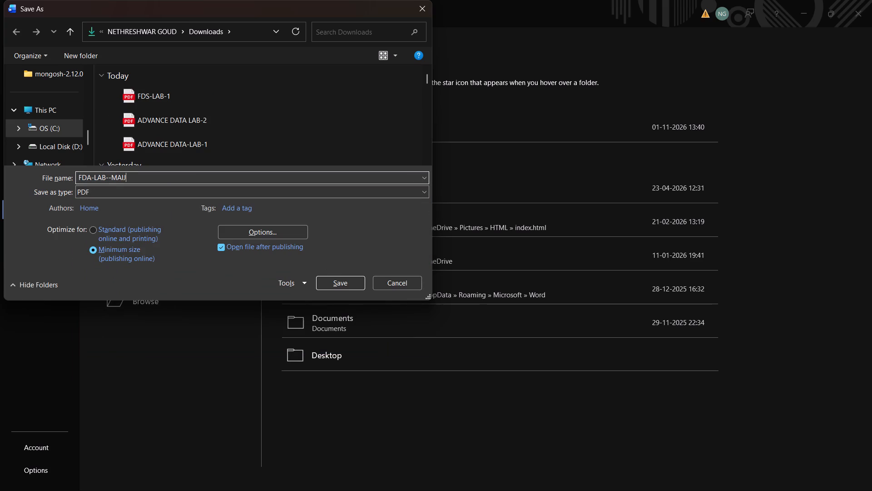
{"action": "key", "text": "BackSpace"}
{"action": "key", "text": "n"}
{"action": "left_click", "coordinate": [362, 282]}
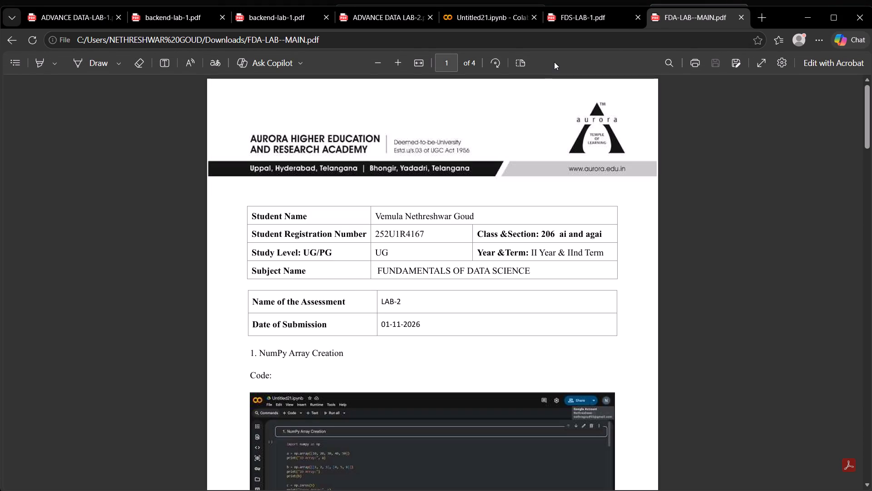
{"action": "left_click", "coordinate": [738, 19]}
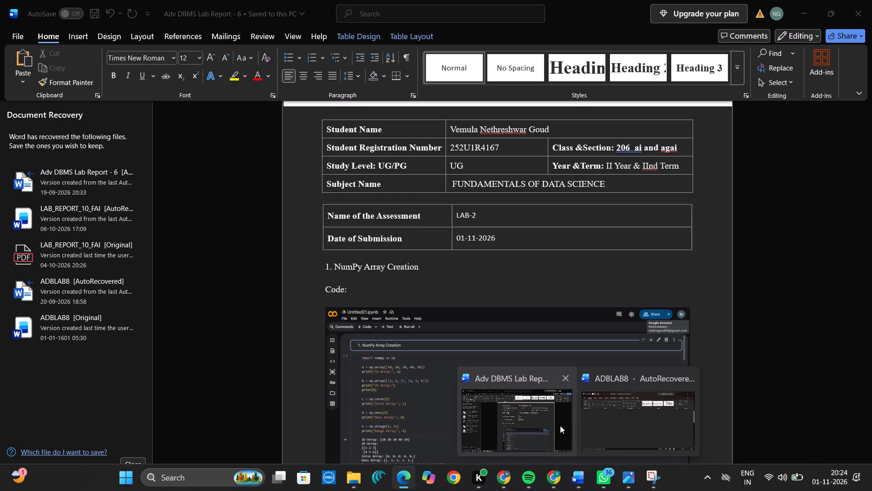
In the Word report, change the Name of the Assessment on page 1 to "LAB-1" and save the document.
{"action": "left_click", "coordinate": [560, 426]}
{"action": "left_click", "coordinate": [484, 216]}
{"action": "key", "text": "BackSpace"}
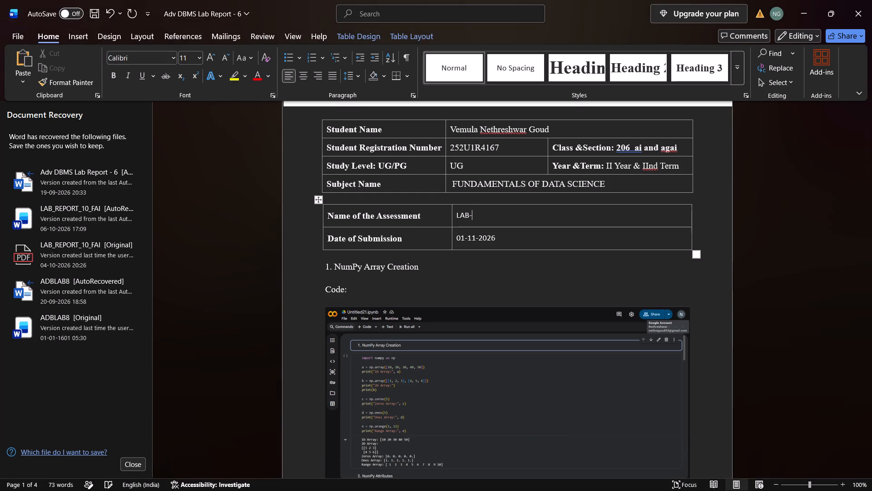
{"action": "key", "text": "1"}
{"action": "key", "text": "ctrl+s"}
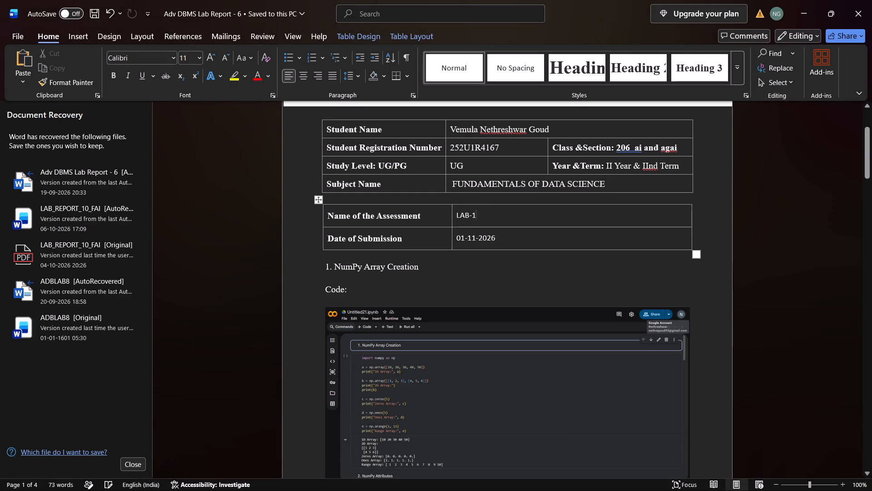
Save a copy of the corrected report in the Downloads folder as a PDF named "FDS-LAB-1-NETHRA".
{"action": "left_click", "coordinate": [14, 34]}
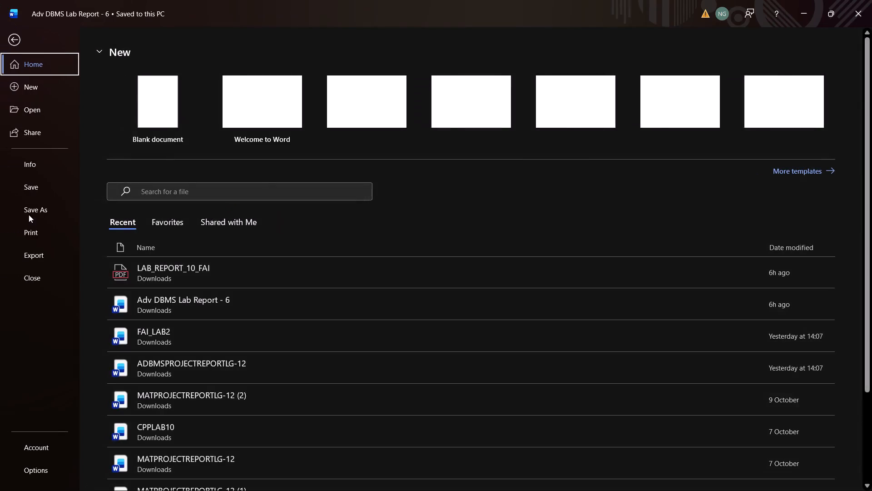
{"action": "left_click", "coordinate": [33, 210]}
{"action": "left_click", "coordinate": [439, 111]}
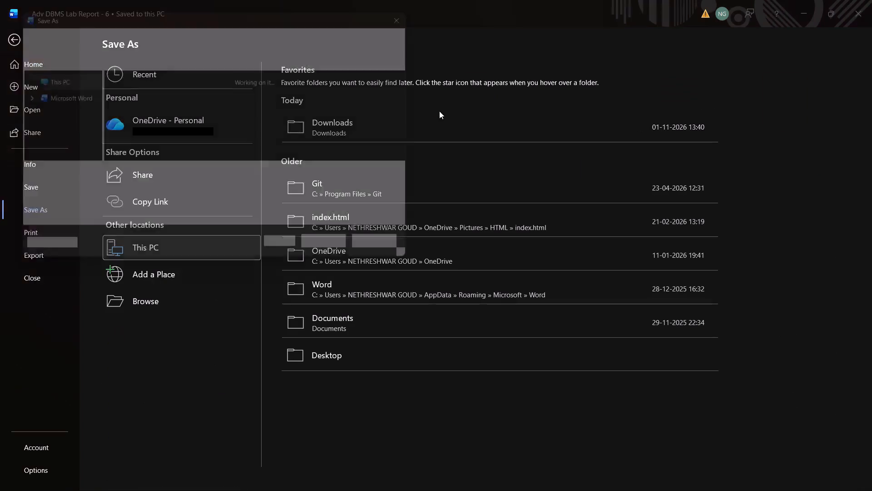
{"action": "type", "text": "FDS-LAB-1-M"}
{"action": "key", "text": "BackSpace"}
{"action": "type", "text": "NETHRA"}
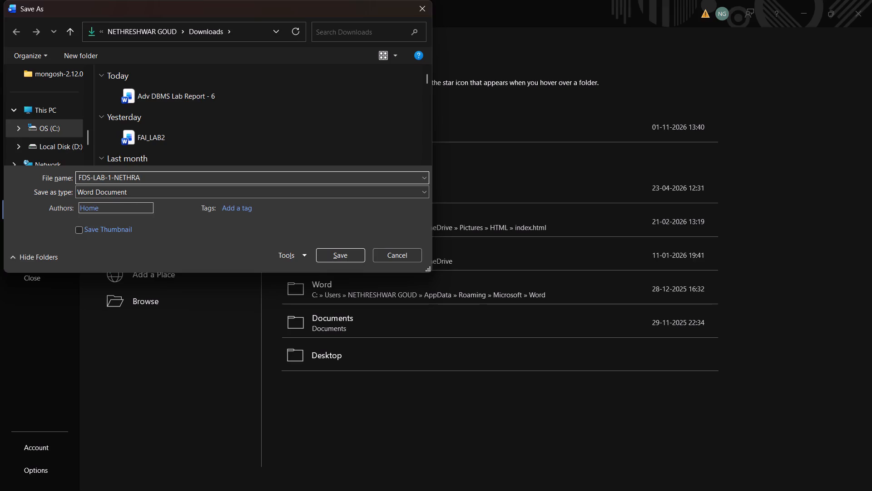
{"action": "left_click", "coordinate": [122, 194]}
{"action": "left_click", "coordinate": [107, 260]}
{"action": "left_click", "coordinate": [349, 286]}
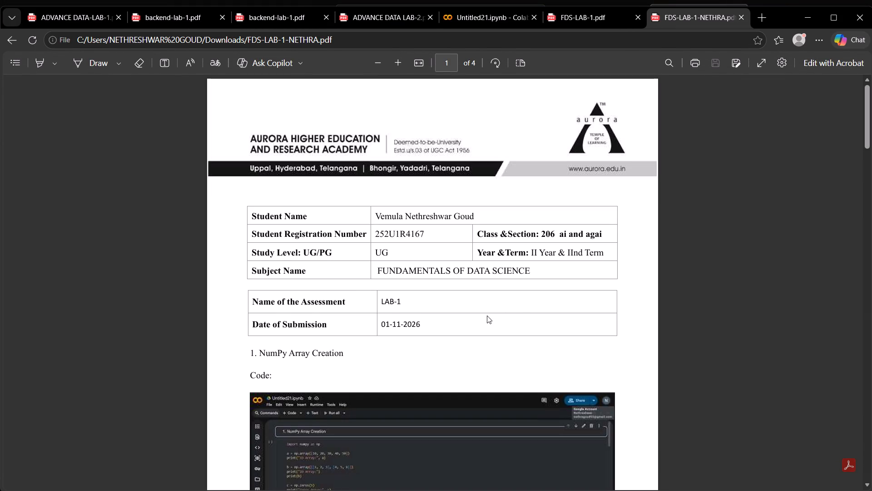
Review the pages of the exported PDF, checking the student details, section headings and code and output screenshots.
{"action": "scroll", "coordinate": [487, 316], "scroll_direction": "down", "scroll_amount": 1}
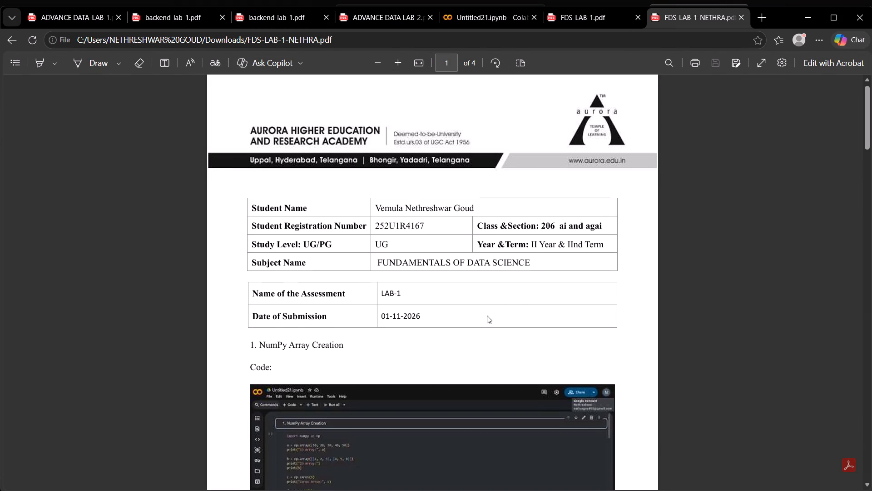
{"action": "scroll", "coordinate": [487, 316], "scroll_direction": "down", "scroll_amount": 1}
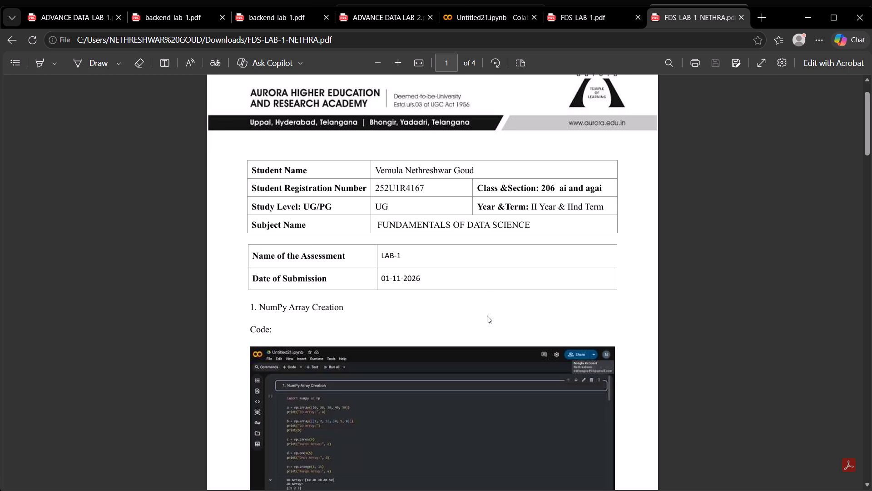
{"action": "scroll", "coordinate": [487, 316], "scroll_direction": "down", "scroll_amount": 11}
{"action": "scroll", "coordinate": [487, 316], "scroll_direction": "up", "scroll_amount": 2}
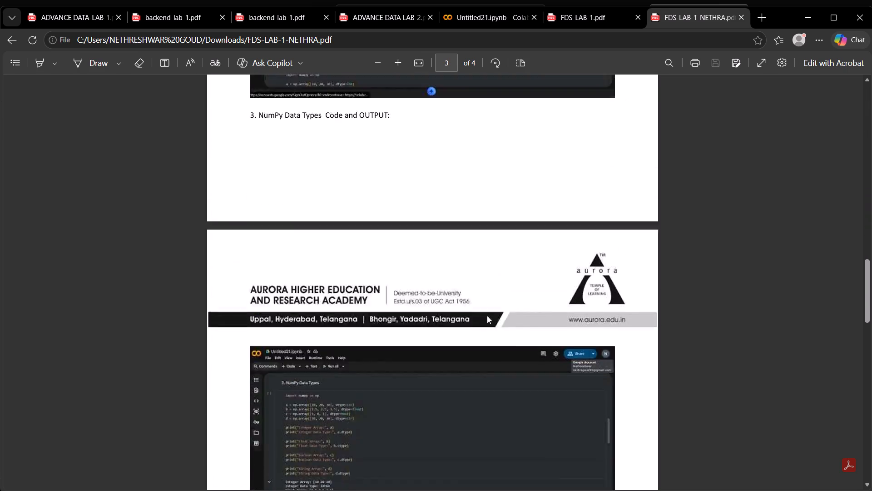
{"action": "scroll", "coordinate": [487, 316], "scroll_direction": "up", "scroll_amount": 4}
{"action": "scroll", "coordinate": [487, 316], "scroll_direction": "down", "scroll_amount": 6}
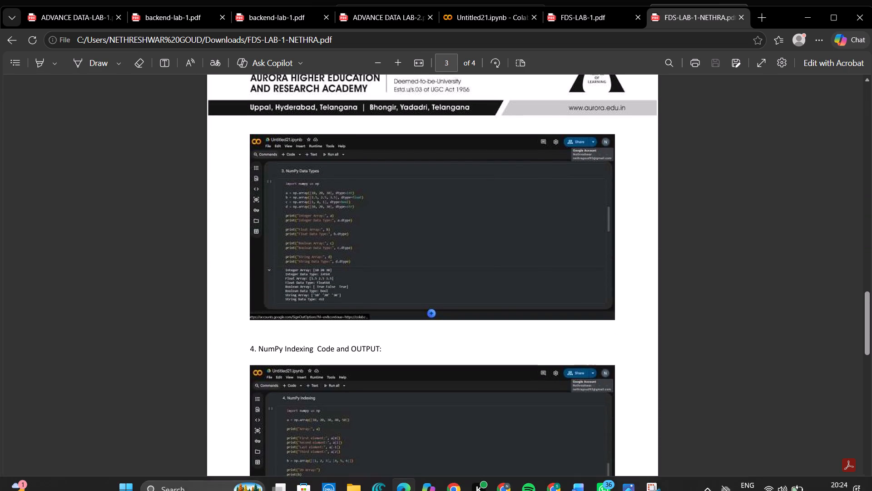
Switch to Chrome and open the Foundations of Data Science assessments in the Aurora student portal.
{"action": "left_click", "coordinate": [500, 482]}
{"action": "left_click", "coordinate": [284, 0]}
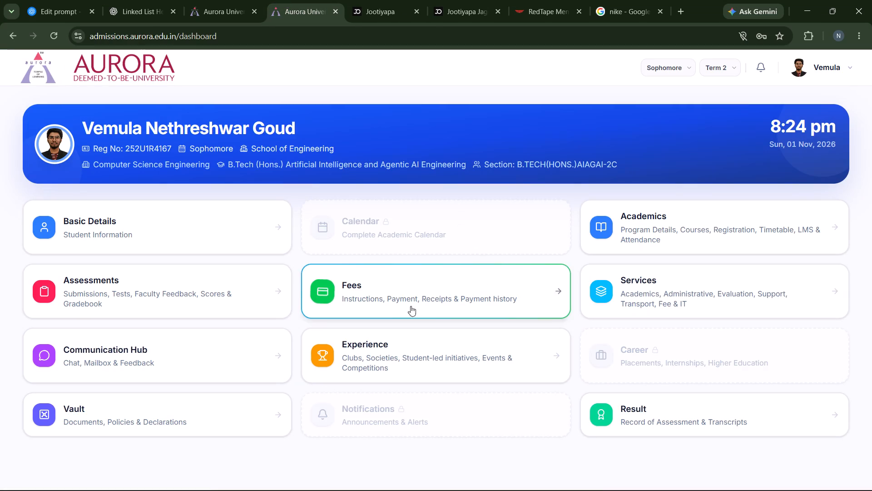
{"action": "left_click", "coordinate": [169, 286]}
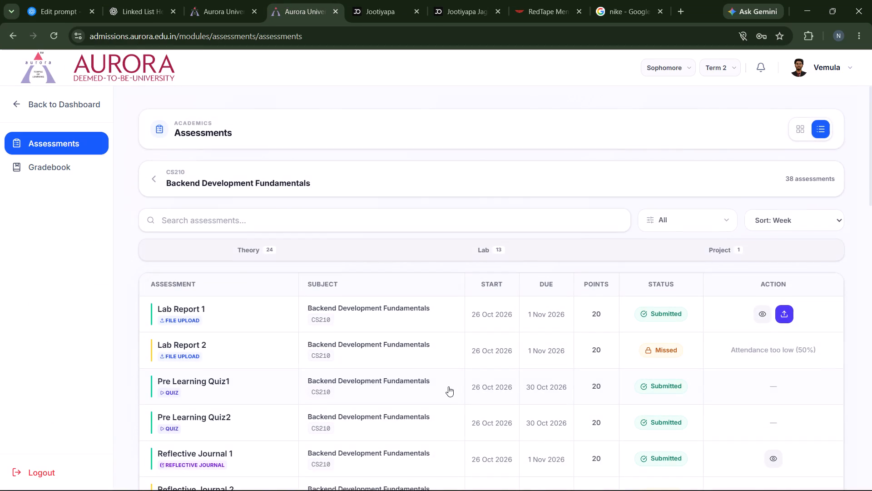
{"action": "scroll", "coordinate": [448, 386], "scroll_direction": "down", "scroll_amount": 1}
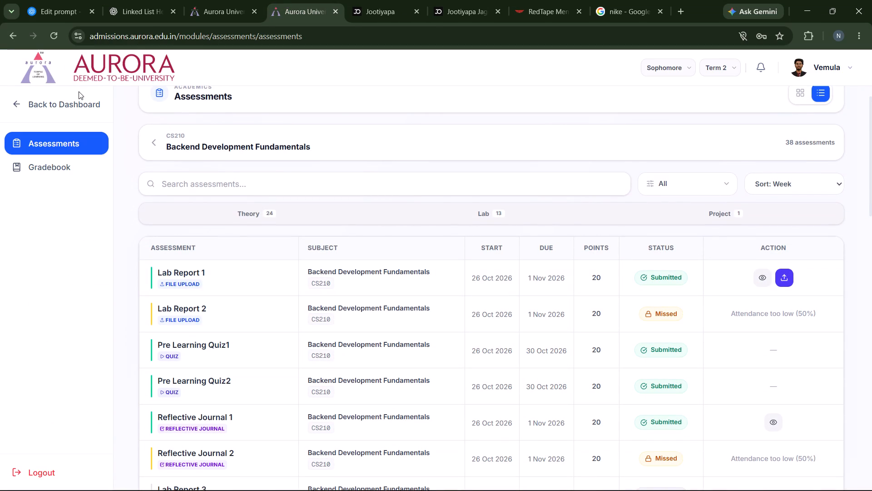
{"action": "left_click", "coordinate": [154, 145]}
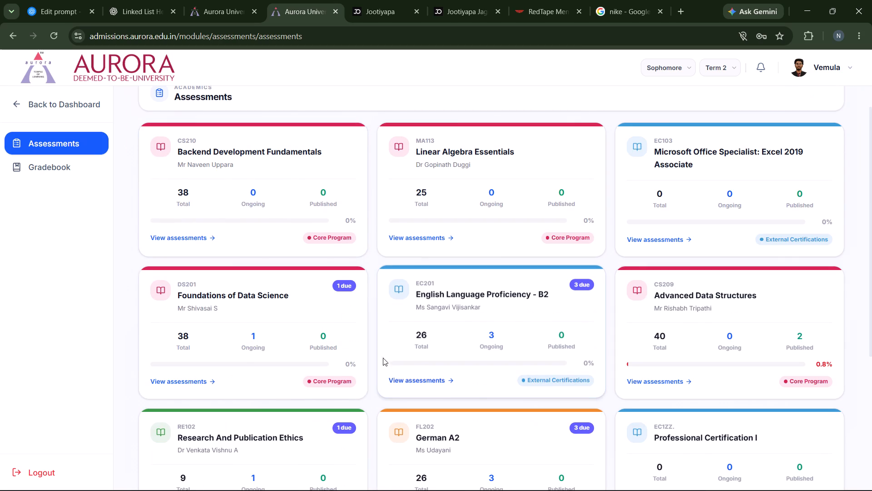
{"action": "left_click", "coordinate": [174, 380]}
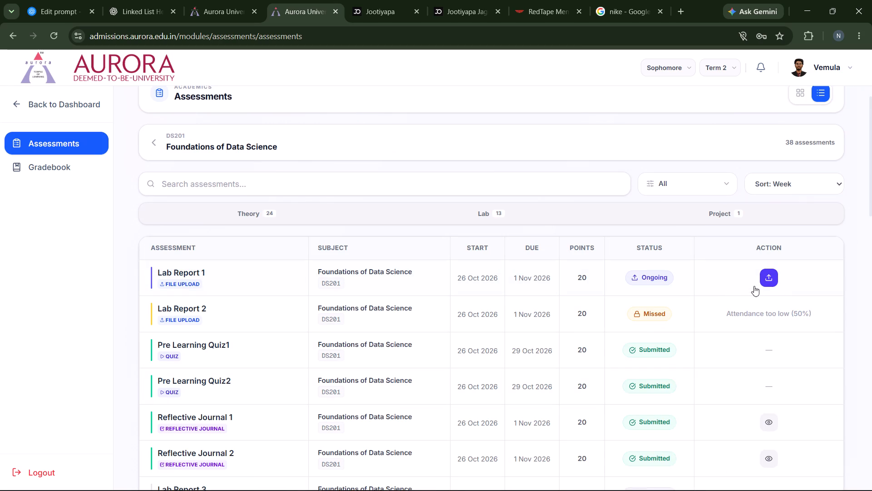
Upload the PDF "FDS-LAB-1-NETHRA" from the Downloads folder as the submission for Lab Report 1.
{"action": "left_click", "coordinate": [765, 281]}
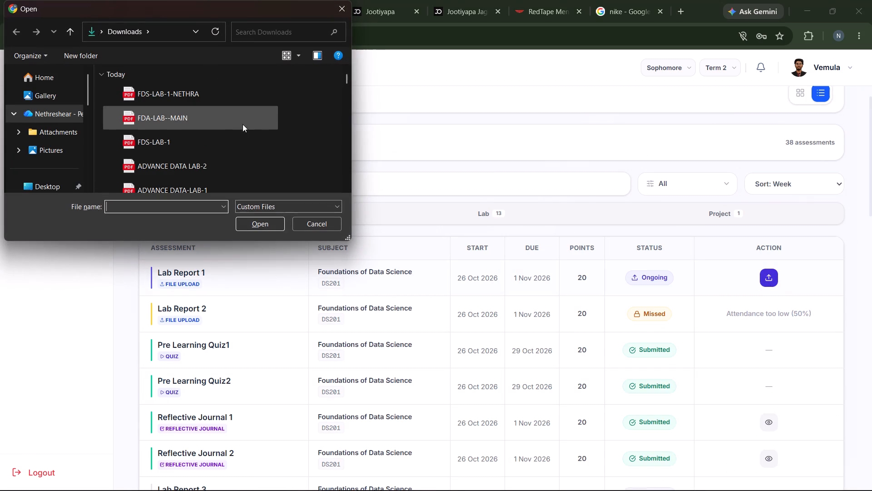
{"action": "left_click", "coordinate": [213, 99]}
{"action": "left_click", "coordinate": [272, 225]}
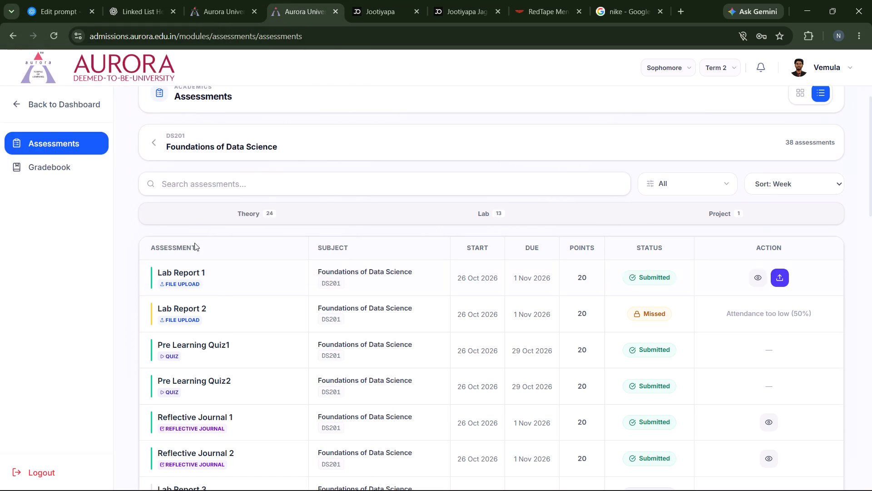